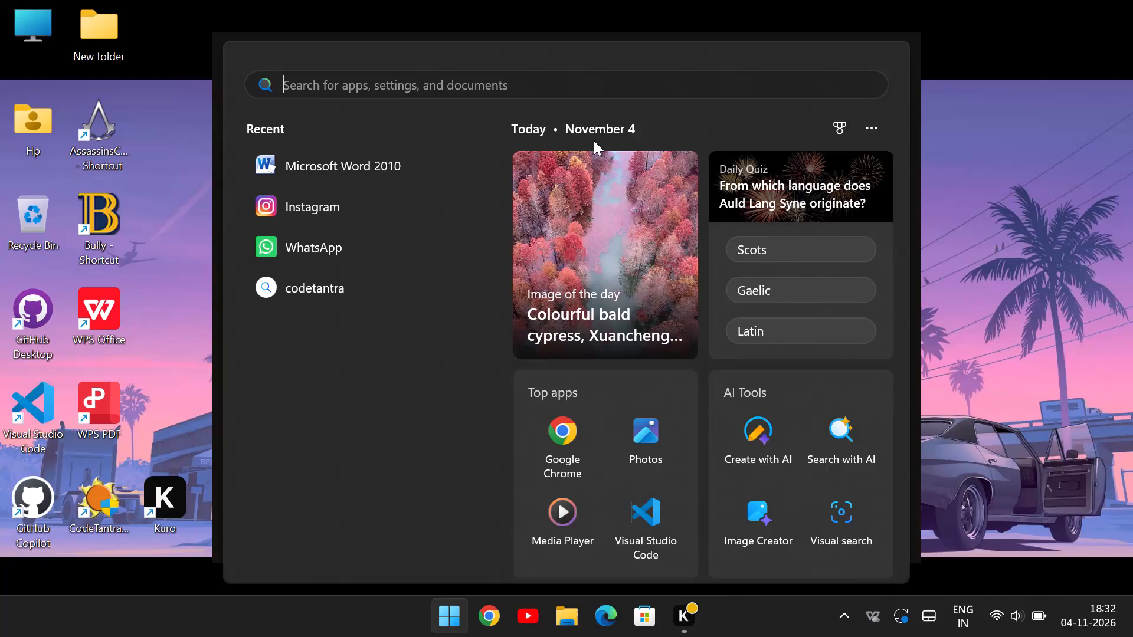
Start Microsoft Word 2010 and dismiss the activation wizard.
{"action": "double_click", "coordinate": [412, 149]}
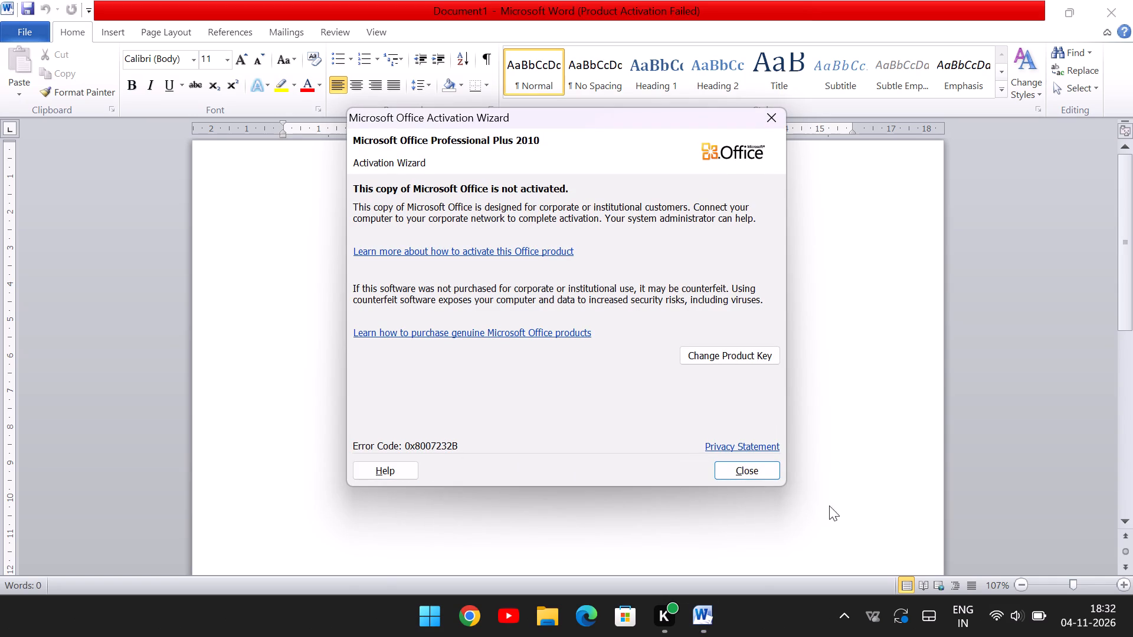
{"action": "left_click", "coordinate": [753, 475]}
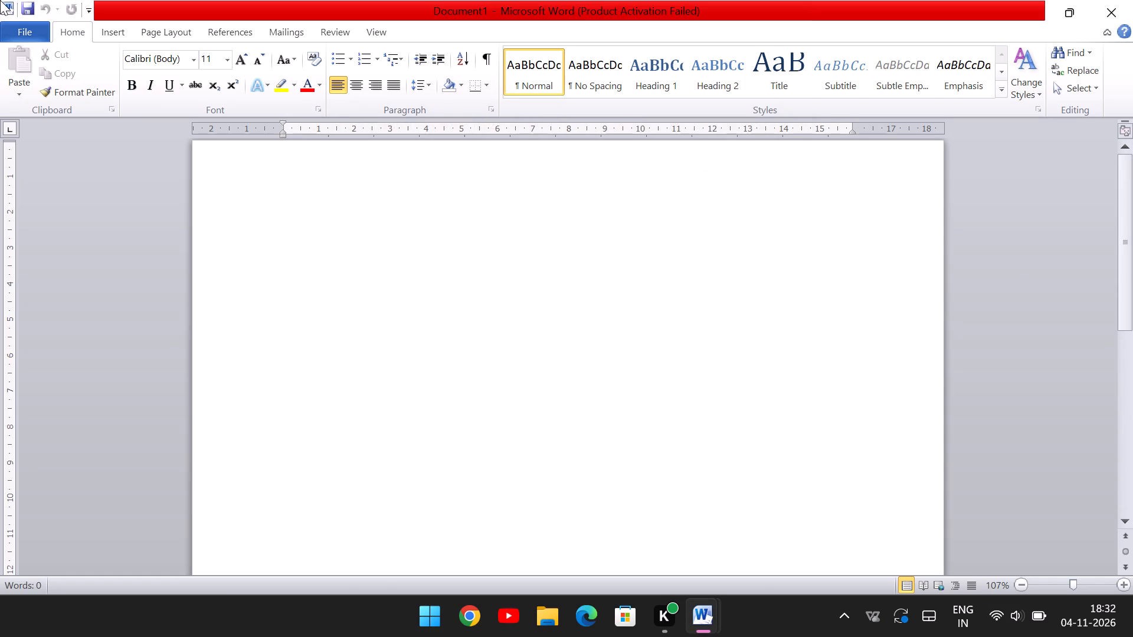
Open the recent document "modiffied csse111" from E:\saajan.
{"action": "left_click", "coordinate": [63, 29]}
{"action": "left_click", "coordinate": [32, 35]}
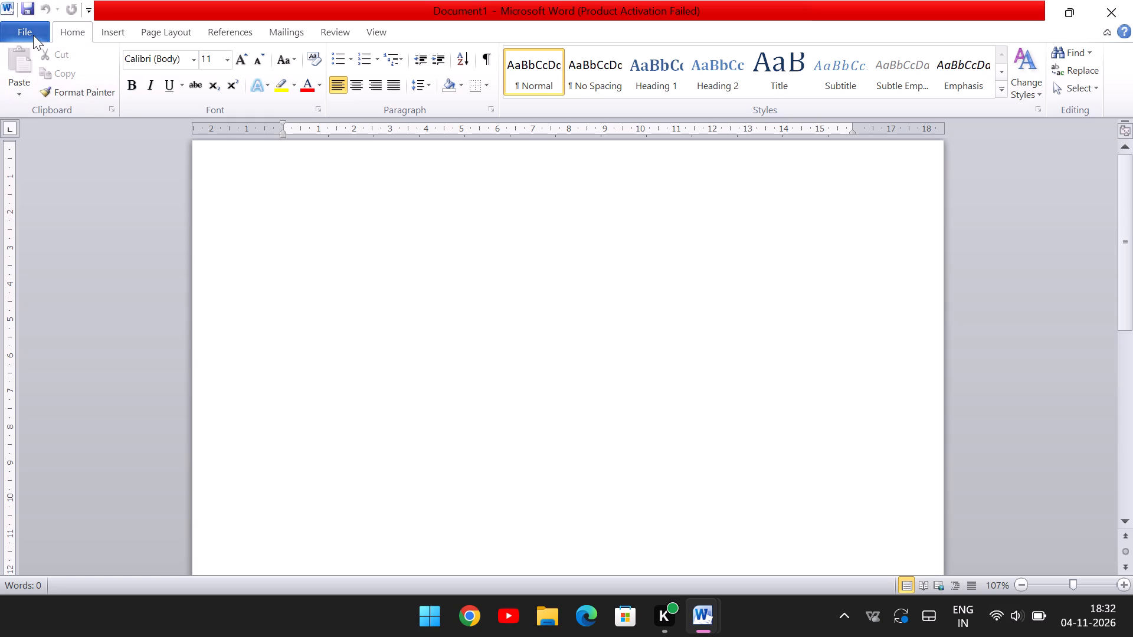
{"action": "double_click", "coordinate": [33, 35]}
{"action": "left_click", "coordinate": [33, 35]}
{"action": "left_click", "coordinate": [33, 35]}
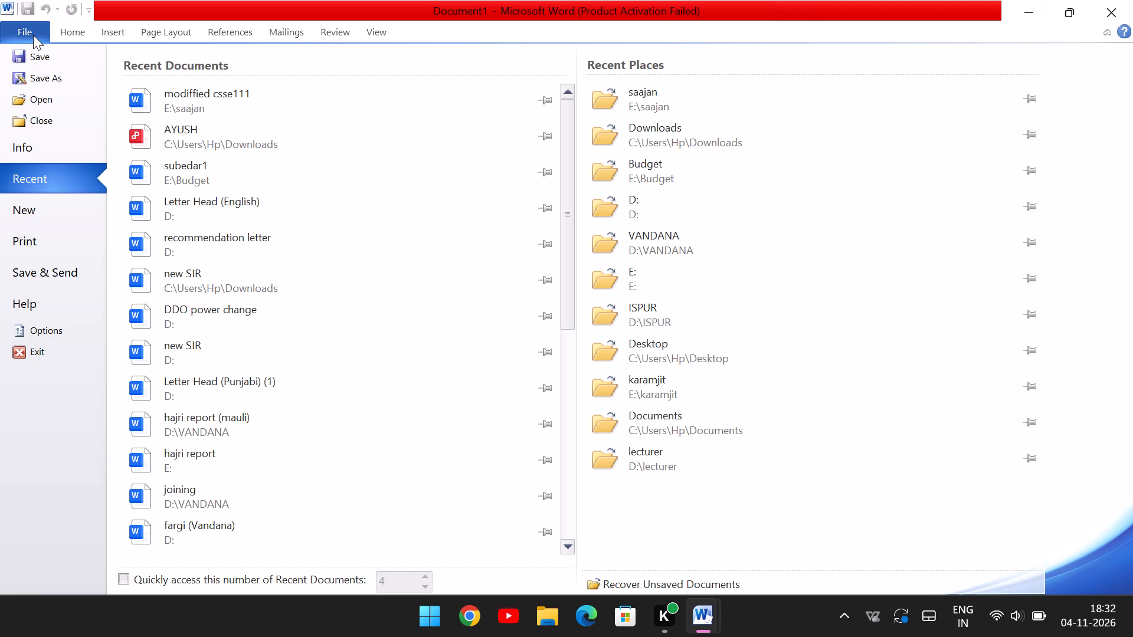
{"action": "double_click", "coordinate": [189, 104]}
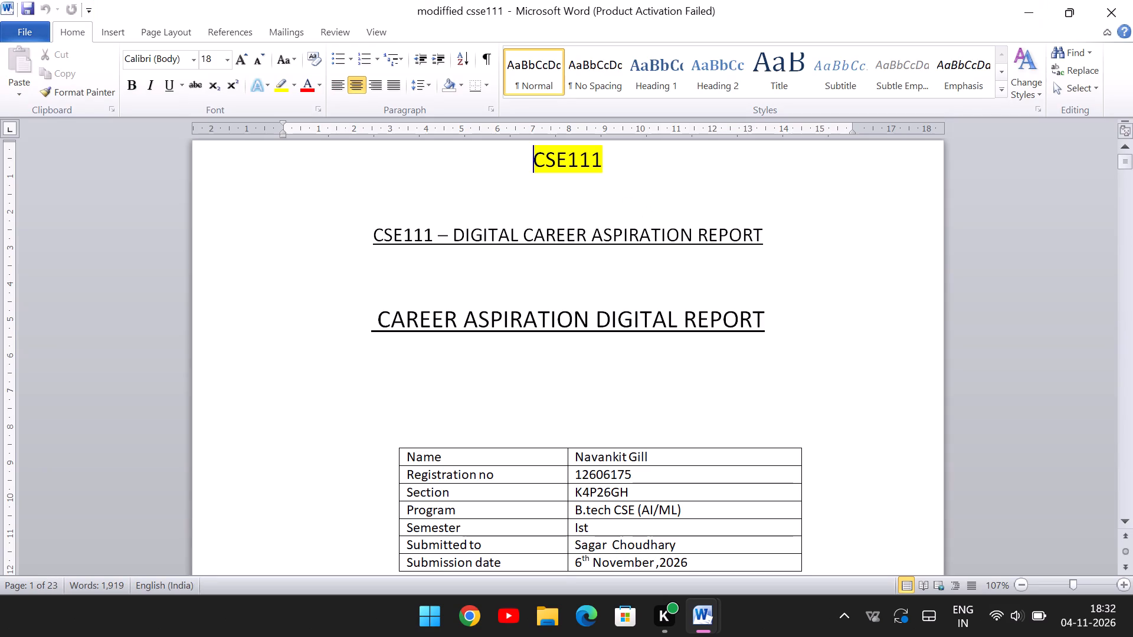
Review the report from the cover page through the Contents and Executive Summary to the Career Pathway Selection section.
{"action": "scroll", "coordinate": [1049, 610], "scroll_direction": "down", "scroll_amount": 4}
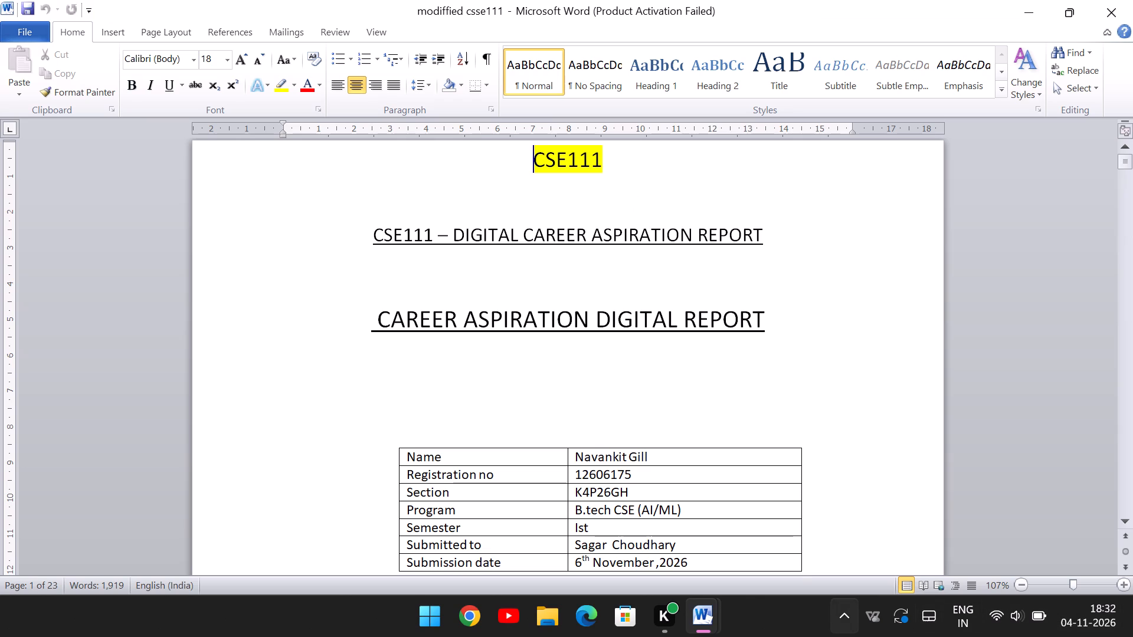
{"action": "scroll", "coordinate": [685, 473], "scroll_direction": "down", "scroll_amount": 3}
{"action": "scroll", "coordinate": [489, 316], "scroll_direction": "down", "scroll_amount": 4}
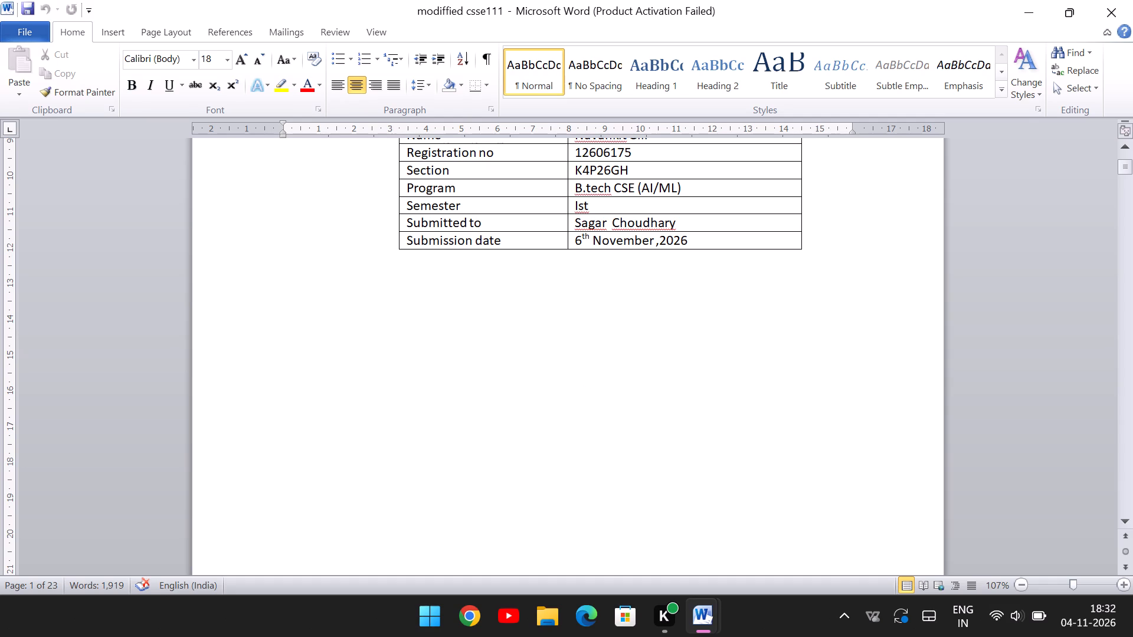
{"action": "scroll", "coordinate": [698, 342], "scroll_direction": "up", "scroll_amount": 1}
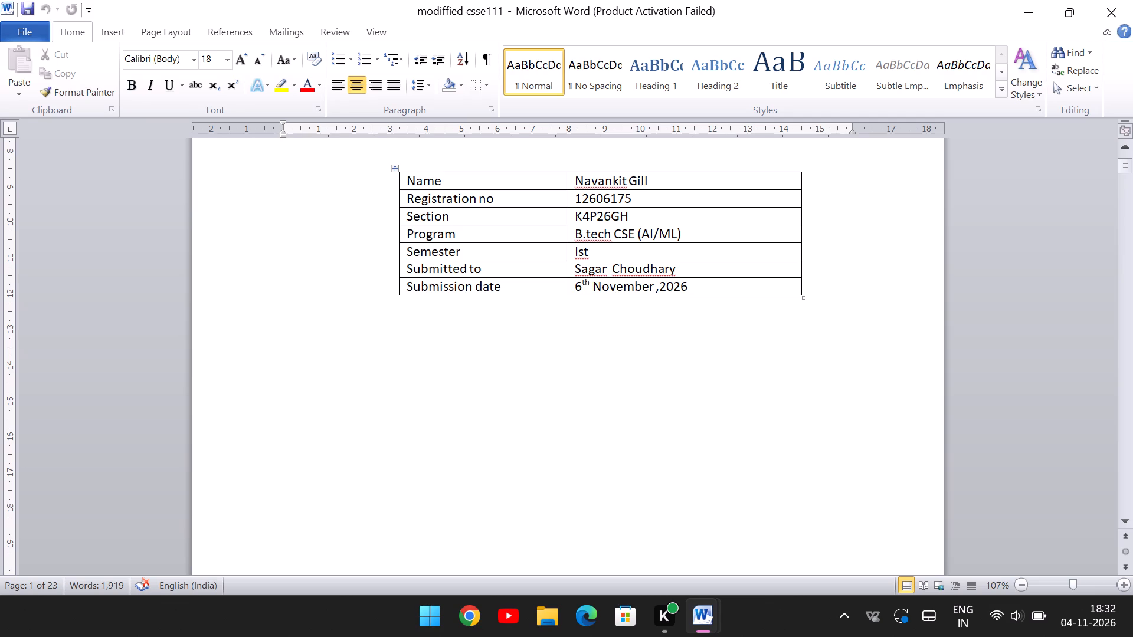
{"action": "scroll", "coordinate": [684, 311], "scroll_direction": "down", "scroll_amount": 3}
{"action": "scroll", "coordinate": [684, 311], "scroll_direction": "up", "scroll_amount": 2}
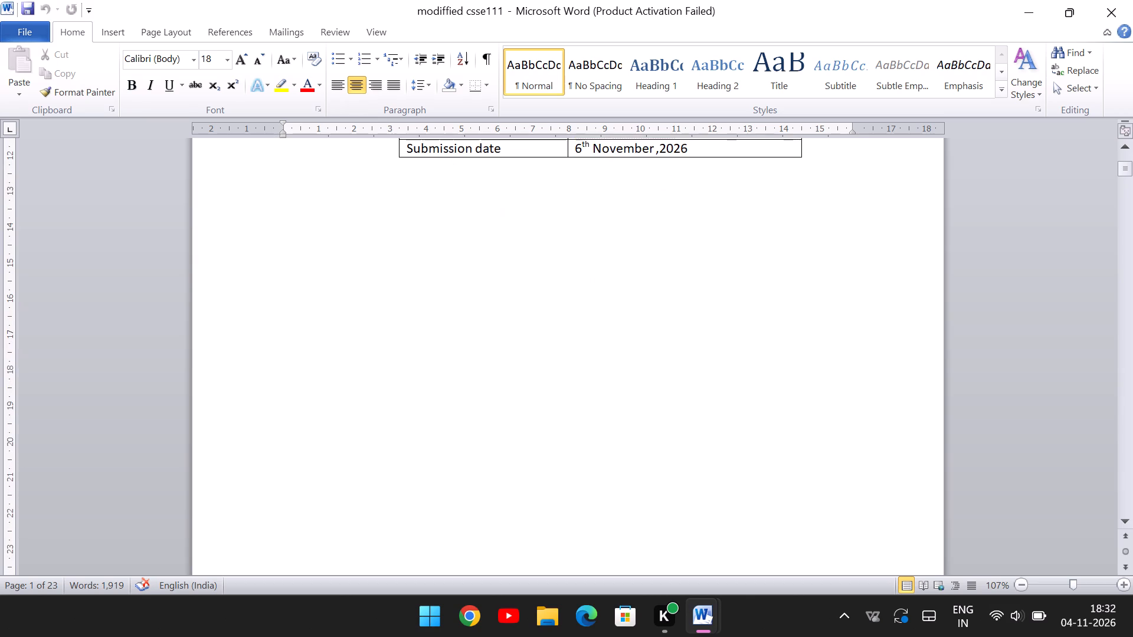
{"action": "scroll", "coordinate": [684, 311], "scroll_direction": "up", "scroll_amount": 2}
{"action": "scroll", "coordinate": [684, 311], "scroll_direction": "down", "scroll_amount": 14}
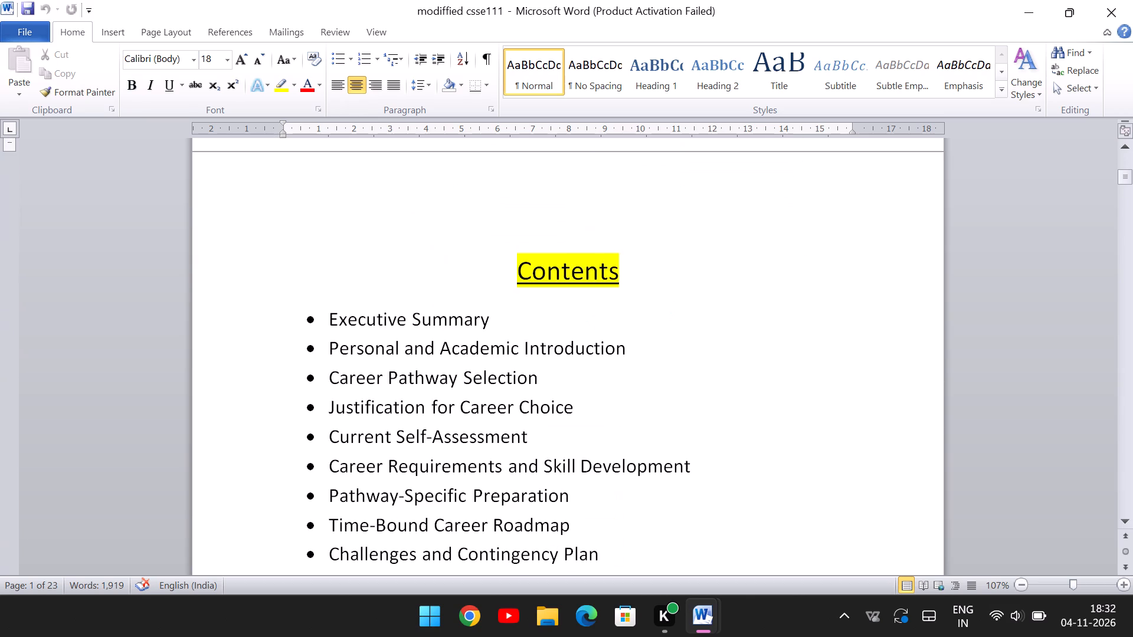
{"action": "scroll", "coordinate": [692, 316], "scroll_direction": "down", "scroll_amount": 5}
{"action": "scroll", "coordinate": [692, 316], "scroll_direction": "down", "scroll_amount": 17}
{"action": "scroll", "coordinate": [692, 316], "scroll_direction": "down", "scroll_amount": 4}
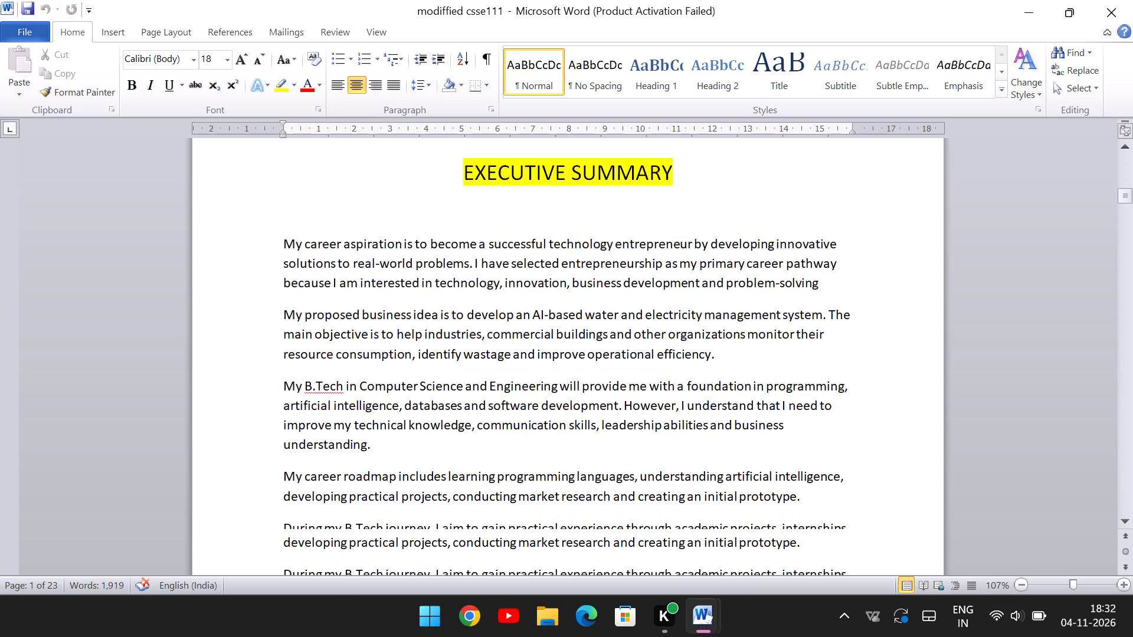
{"action": "scroll", "coordinate": [692, 316], "scroll_direction": "down", "scroll_amount": 19}
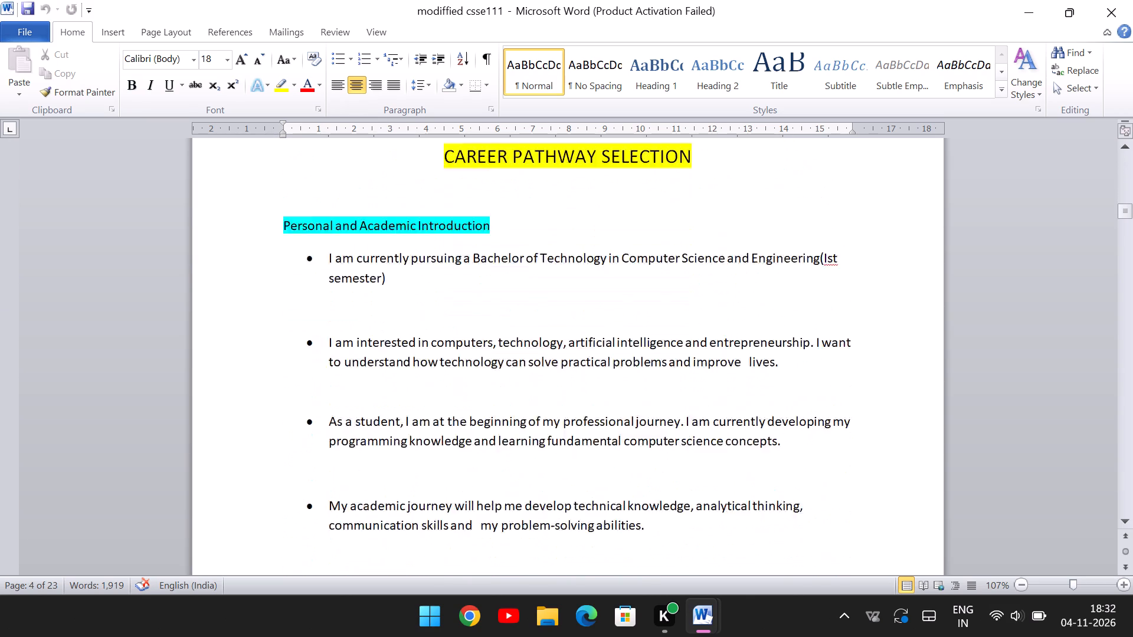
{"action": "scroll", "coordinate": [692, 316], "scroll_direction": "down", "scroll_amount": 1}
{"action": "scroll", "coordinate": [692, 316], "scroll_direction": "up", "scroll_amount": 2}
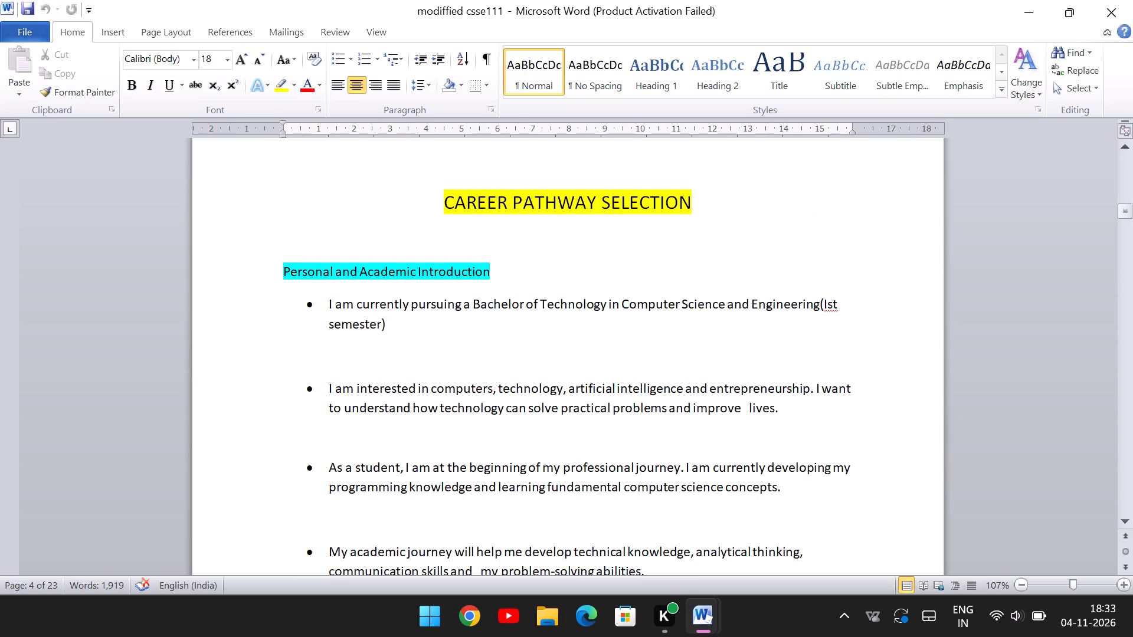
{"action": "left_click", "coordinate": [333, 366]}
Delete the blank lines above the "Selected Career Pathway" heading at the start of its page.
{"action": "scroll", "coordinate": [353, 350], "scroll_direction": "down", "scroll_amount": 13}
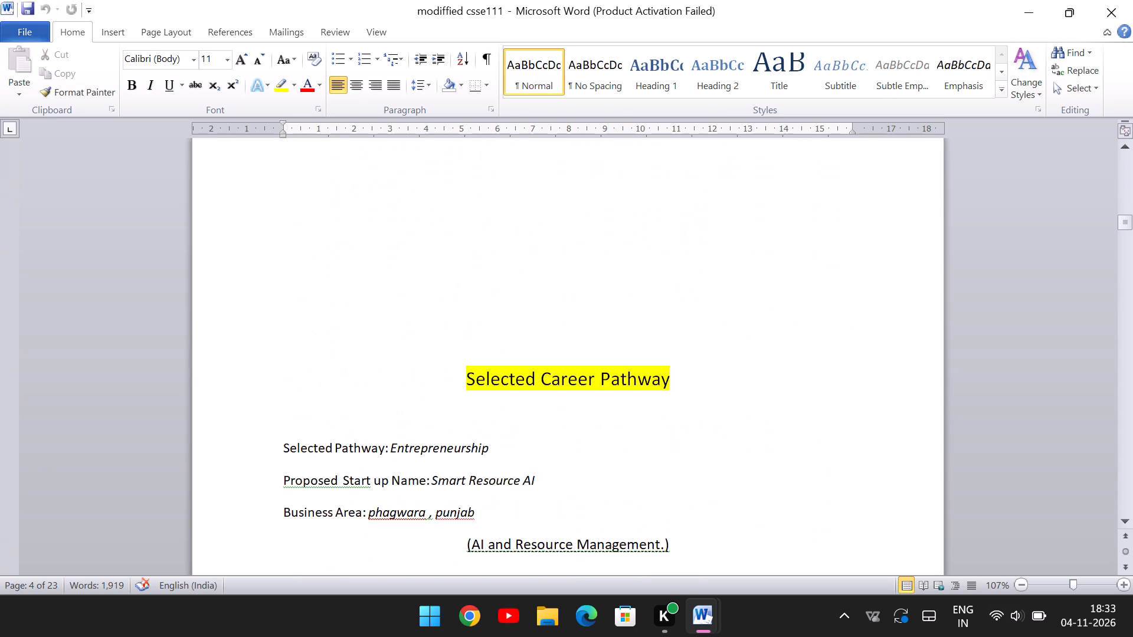
{"action": "scroll", "coordinate": [356, 352], "scroll_direction": "down", "scroll_amount": 1}
{"action": "scroll", "coordinate": [356, 352], "scroll_direction": "up", "scroll_amount": 4}
{"action": "left_click", "coordinate": [460, 450]}
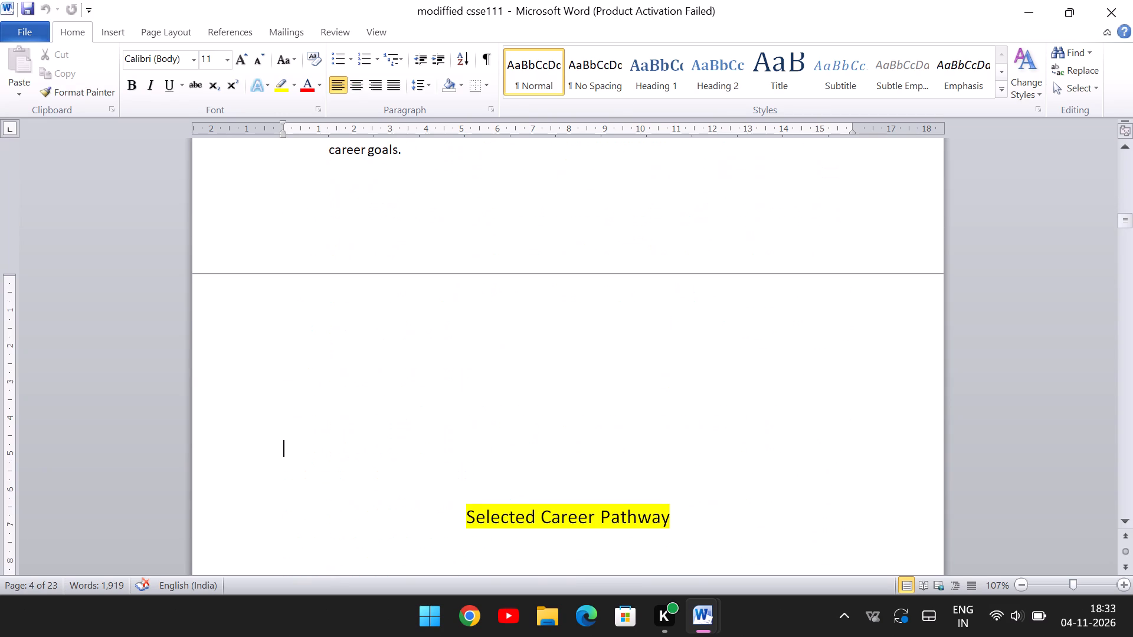
{"action": "key", "text": "BackSpace"}
{"action": "key", "text": "BackSpace"}
{"action": "key", "text": "BackSpace"}
{"action": "key", "text": "BackSpace"}
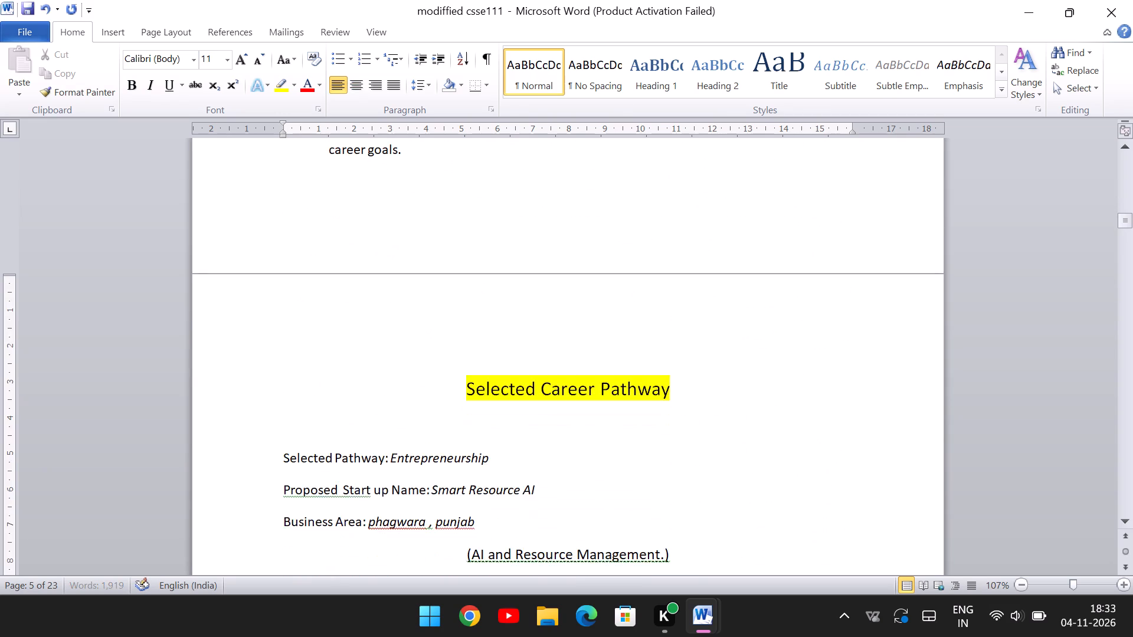
{"action": "key", "text": "BackSpace"}
Delete two blank lines between the Short-Term Goals list and the "Long-Term Goals" heading.
{"action": "scroll", "coordinate": [870, 595], "scroll_direction": "down", "scroll_amount": 4}
{"action": "scroll", "coordinate": [424, 324], "scroll_direction": "down", "scroll_amount": 4}
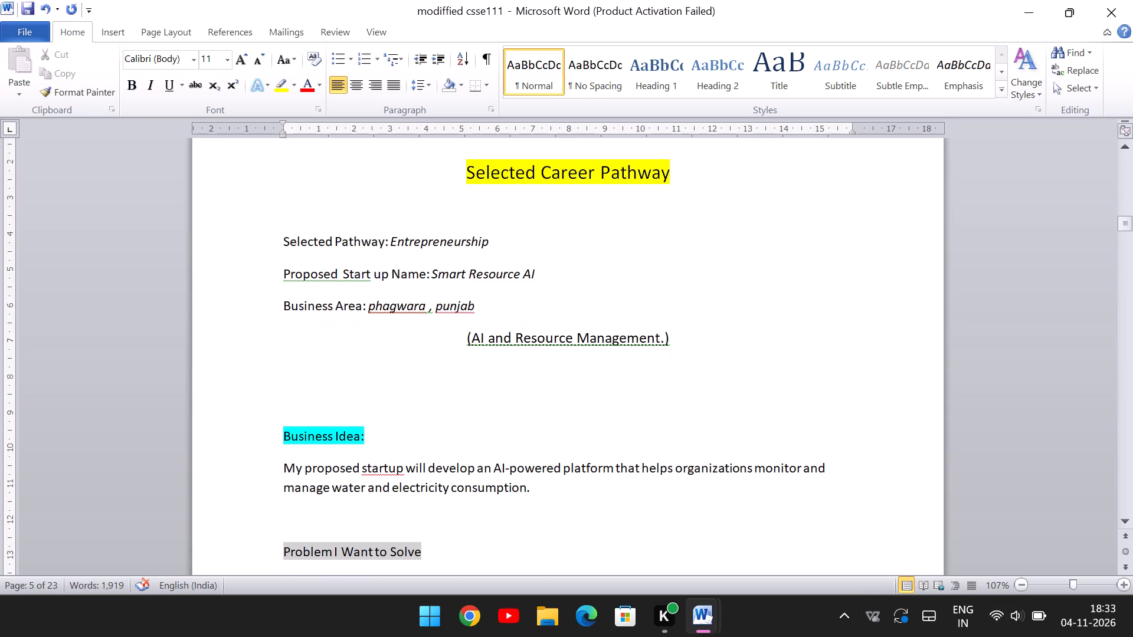
{"action": "scroll", "coordinate": [577, 343], "scroll_direction": "down", "scroll_amount": 3}
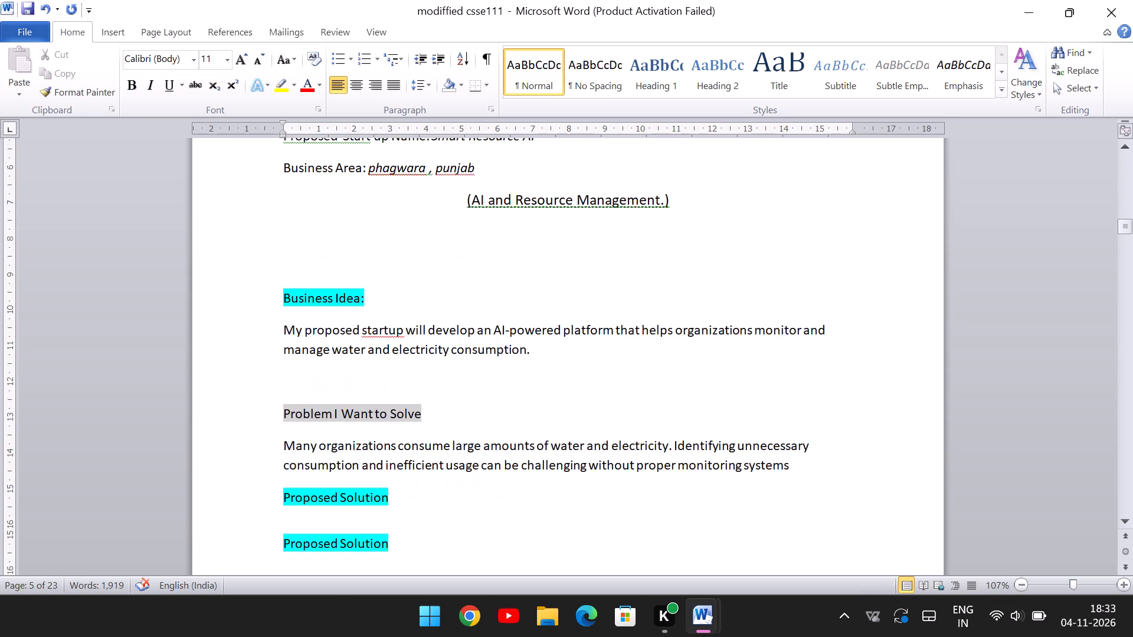
{"action": "scroll", "coordinate": [379, 342], "scroll_direction": "down", "scroll_amount": 13}
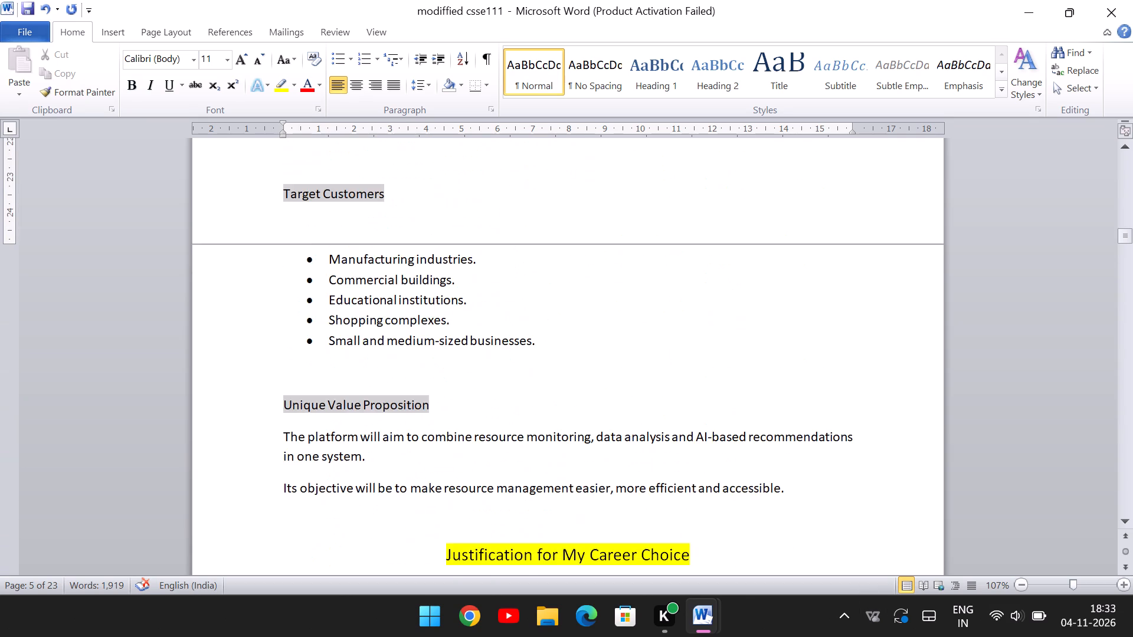
{"action": "scroll", "coordinate": [382, 342], "scroll_direction": "down", "scroll_amount": 7}
{"action": "scroll", "coordinate": [489, 360], "scroll_direction": "down", "scroll_amount": 4}
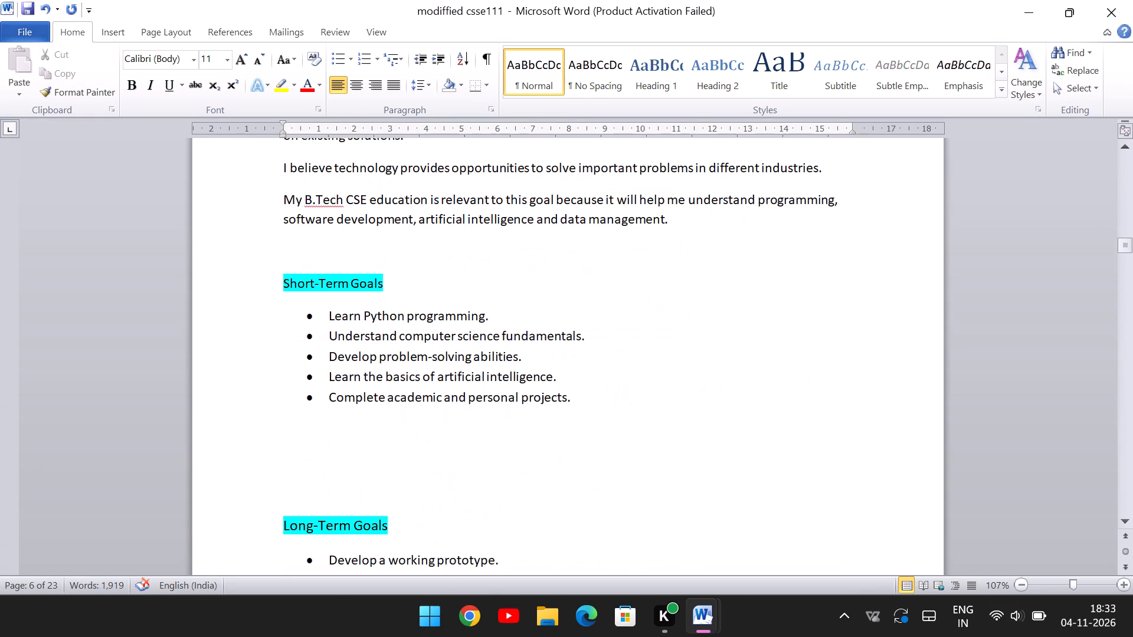
{"action": "scroll", "coordinate": [492, 360], "scroll_direction": "up", "scroll_amount": 2}
{"action": "scroll", "coordinate": [491, 359], "scroll_direction": "down", "scroll_amount": 9}
{"action": "scroll", "coordinate": [491, 359], "scroll_direction": "up", "scroll_amount": 3}
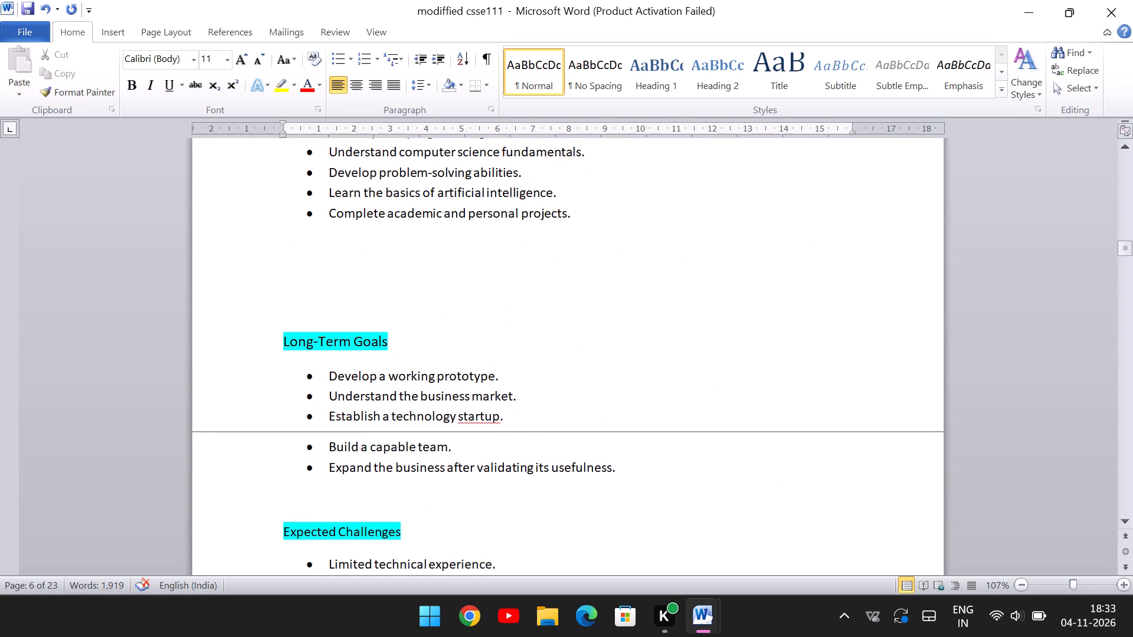
{"action": "left_click", "coordinate": [326, 309]}
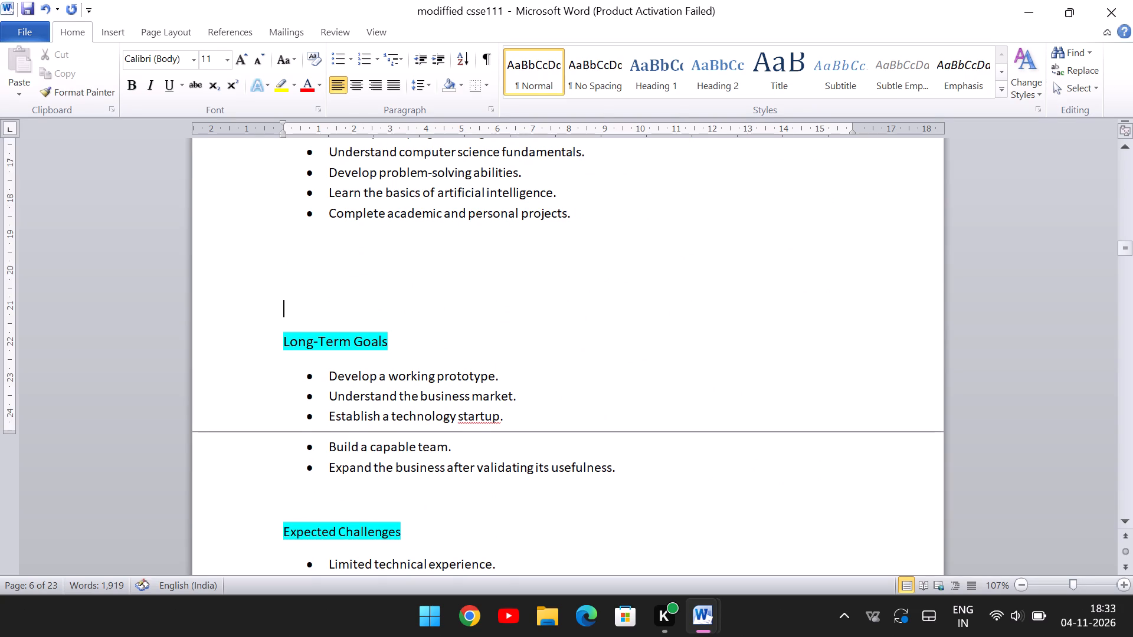
{"action": "key", "text": "BackSpace"}
{"action": "key", "text": "BackSpace"}
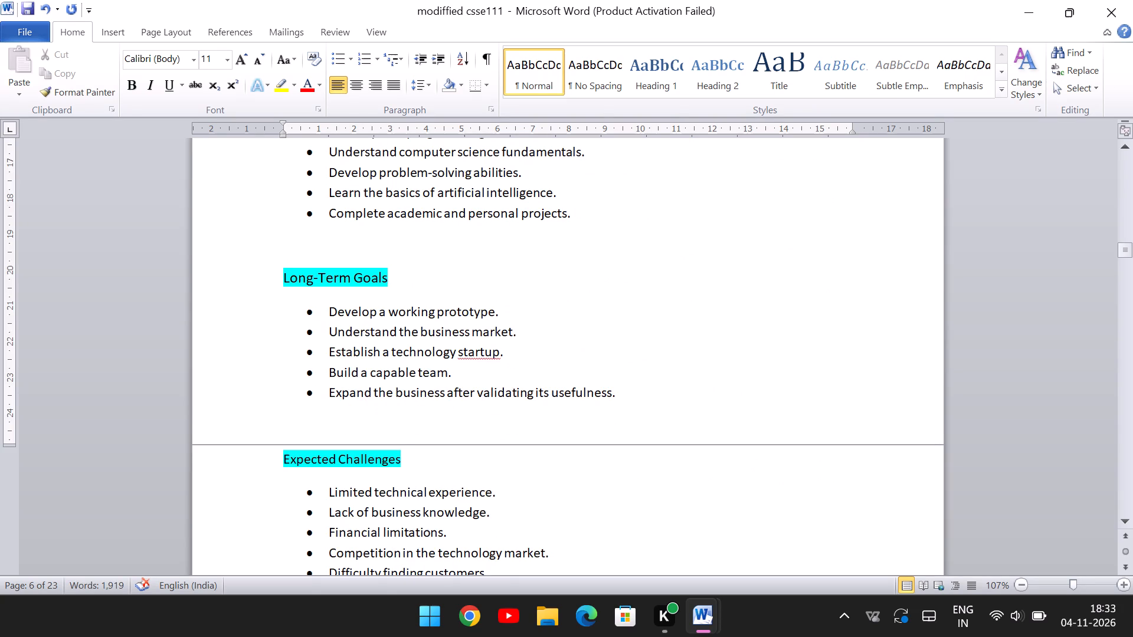
Insert six blank lines above the "SECTION 2 – CAREER PLANNING AND ROADMA" heading to push it onto the next page.
{"action": "scroll", "coordinate": [326, 309], "scroll_direction": "down", "scroll_amount": 7}
{"action": "scroll", "coordinate": [387, 283], "scroll_direction": "down", "scroll_amount": 10}
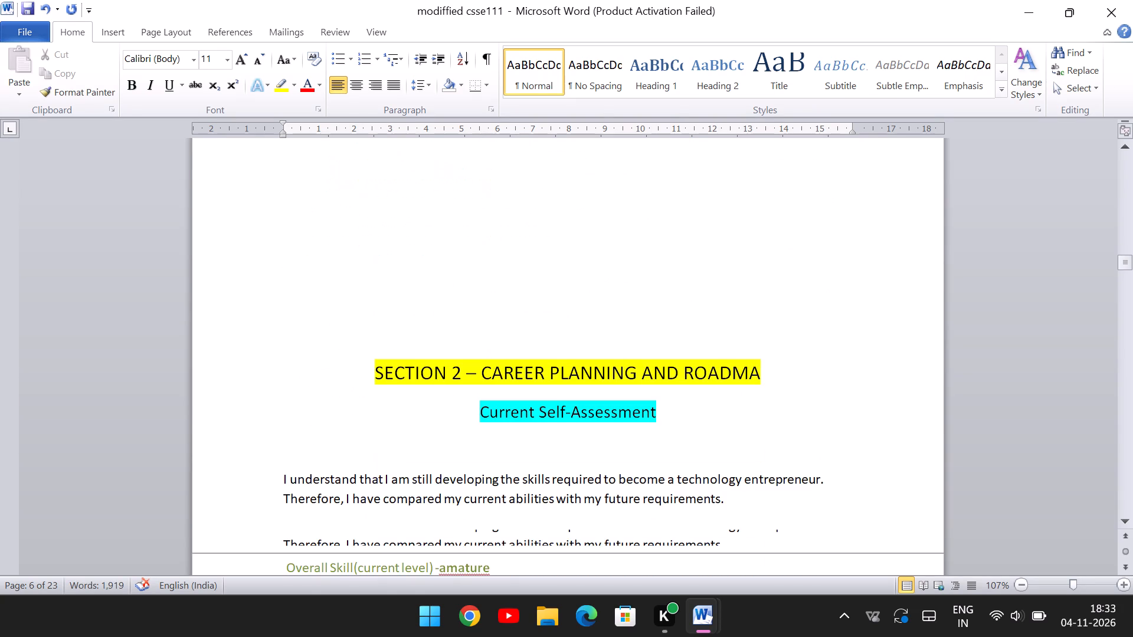
{"action": "scroll", "coordinate": [387, 285], "scroll_direction": "down", "scroll_amount": 4}
{"action": "scroll", "coordinate": [392, 285], "scroll_direction": "up", "scroll_amount": 4}
{"action": "left_click", "coordinate": [418, 287]}
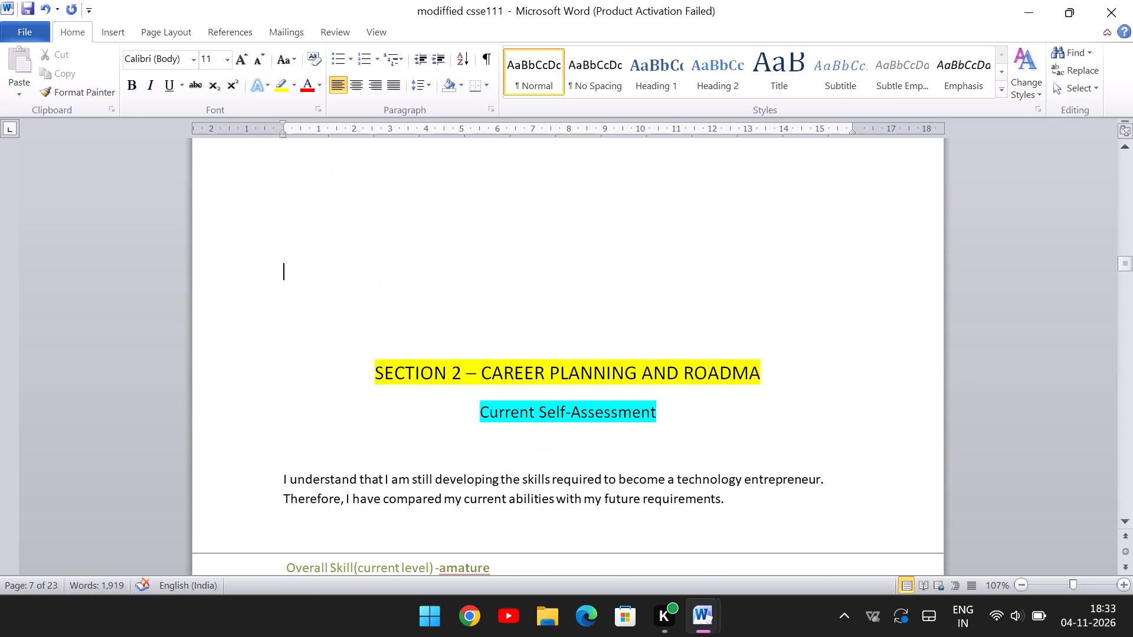
{"action": "key", "text": "Return"}
{"action": "key", "text": "Return"}
{"action": "key", "text": "Return"}
{"action": "key", "text": "Return"}
{"action": "key", "text": "Return"}
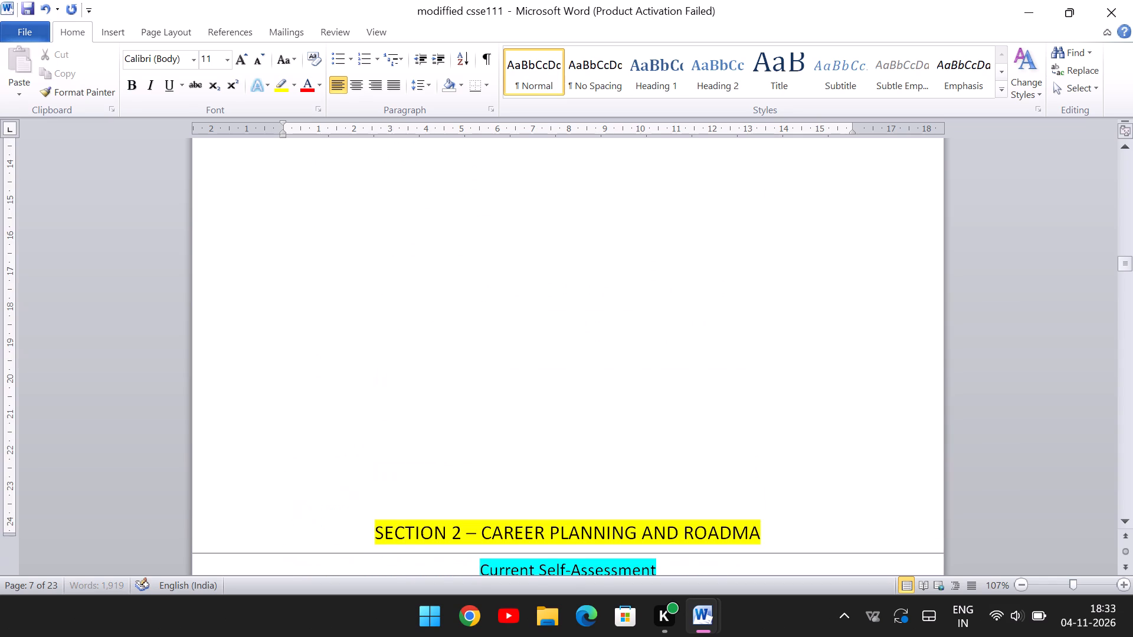
{"action": "key", "text": "Return"}
Recolor the Current Self-Assessment skill list, from "Overall Skill" through "Teamwork- Developing", in one medium blue theme color.
{"action": "scroll", "coordinate": [484, 336], "scroll_direction": "down", "scroll_amount": 5}
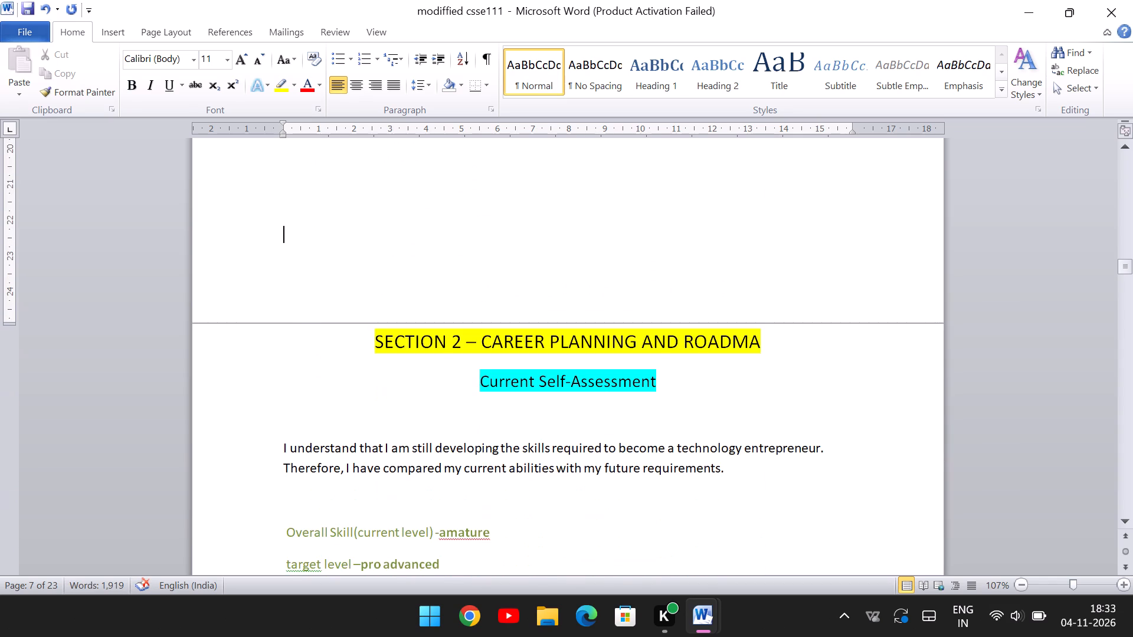
{"action": "scroll", "coordinate": [513, 298], "scroll_direction": "down", "scroll_amount": 7}
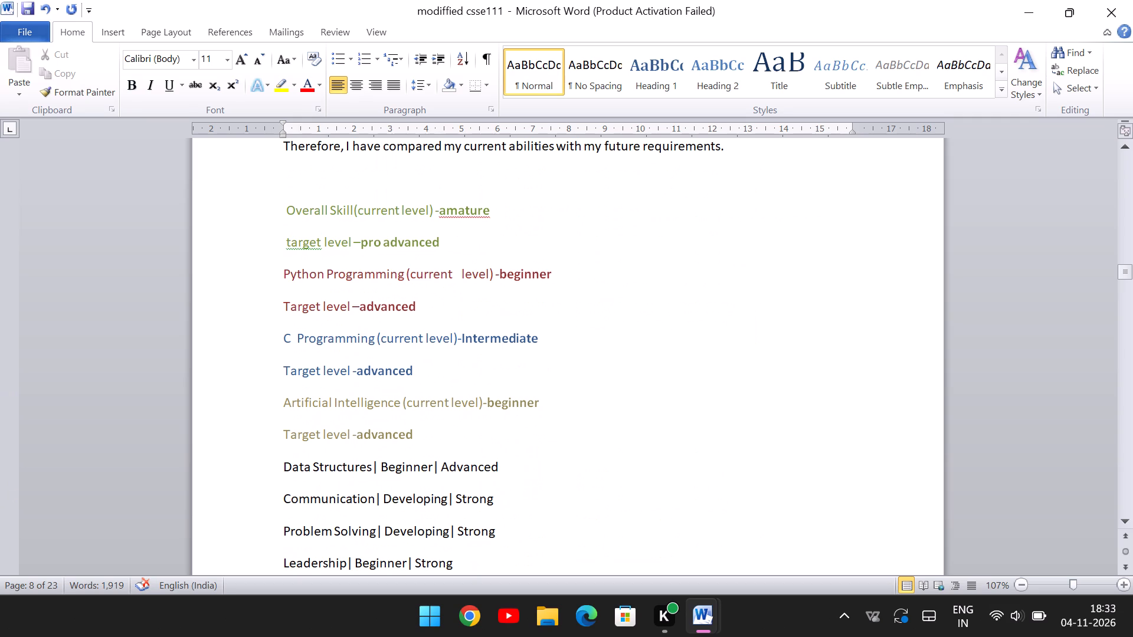
{"action": "left_click_drag", "start_coordinate": [278, 202], "coordinate": [277, 202]}
{"action": "left_click_drag", "start_coordinate": [277, 202], "coordinate": [503, 572]}
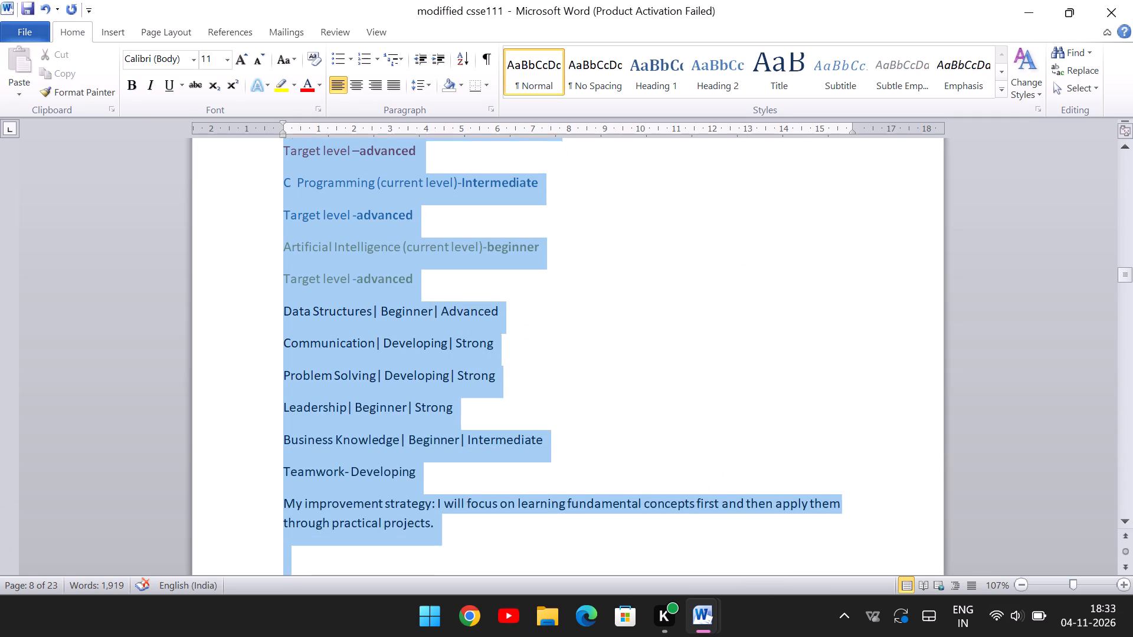
{"action": "left_click_drag", "start_coordinate": [503, 572], "coordinate": [529, 443]}
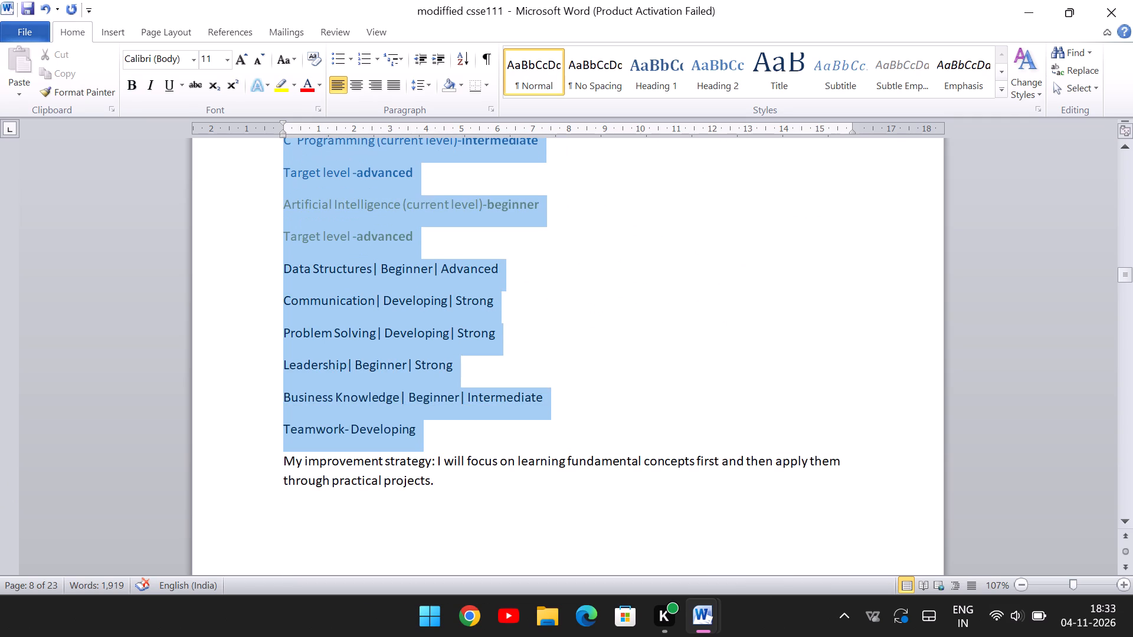
{"action": "left_click_drag", "start_coordinate": [529, 443], "coordinate": [541, 443]}
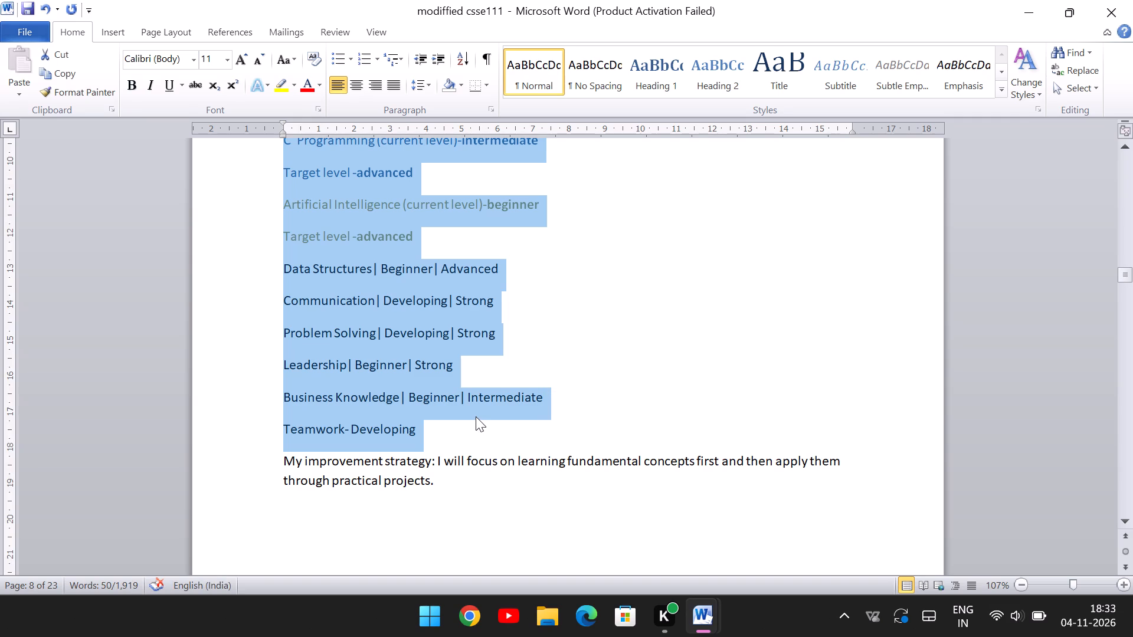
{"action": "right_click", "coordinate": [456, 393]}
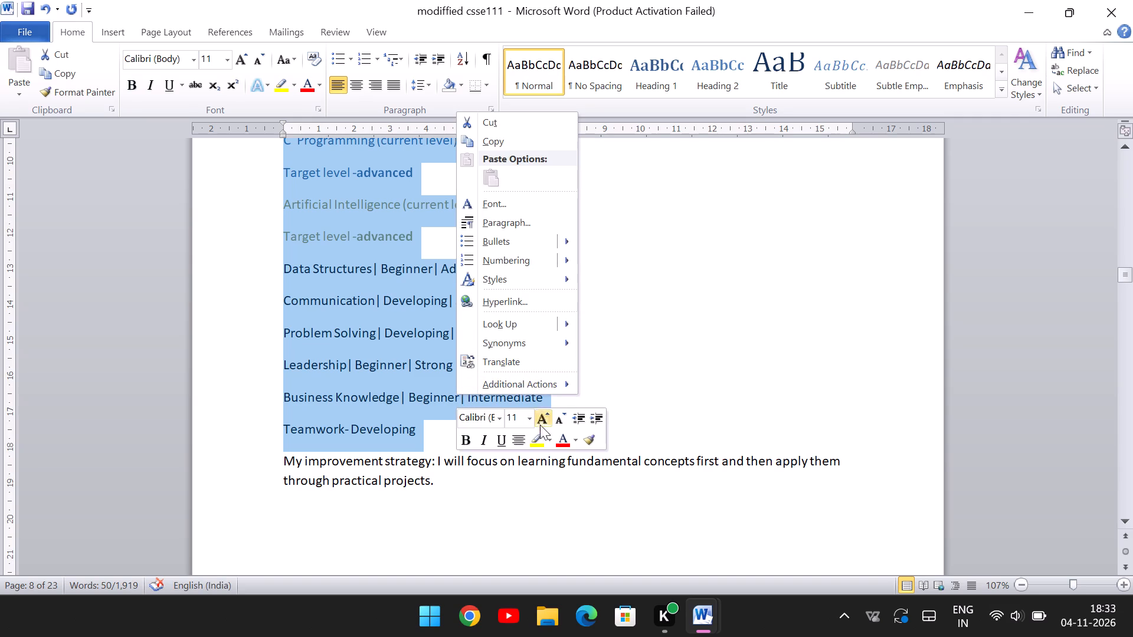
{"action": "left_click", "coordinate": [577, 442]}
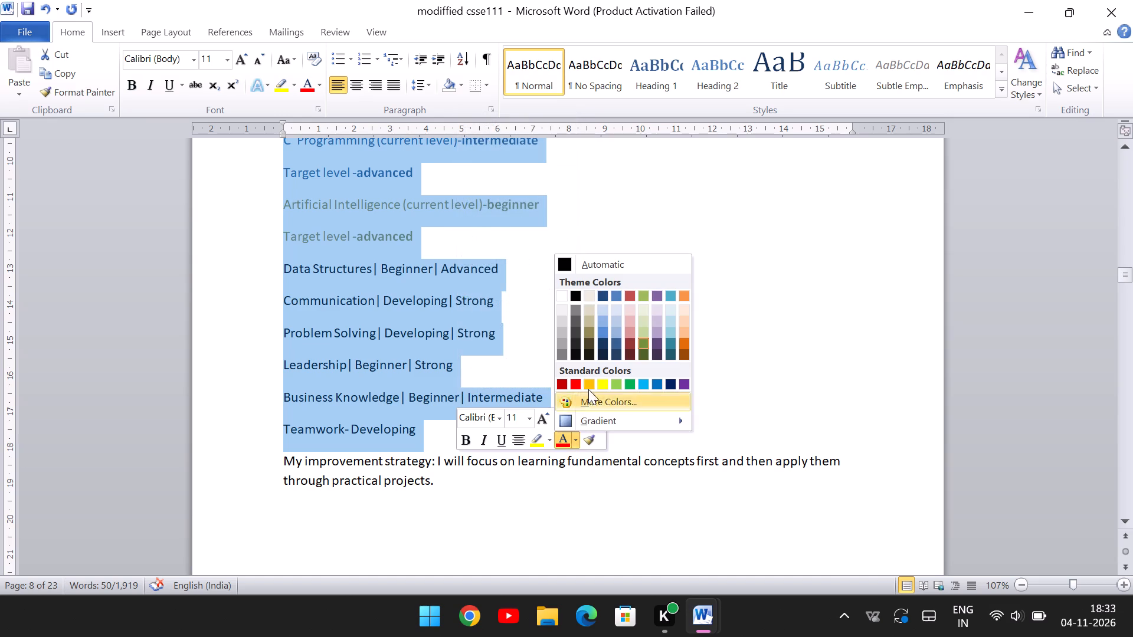
{"action": "left_click", "coordinate": [602, 334]}
{"action": "left_click", "coordinate": [844, 311]}
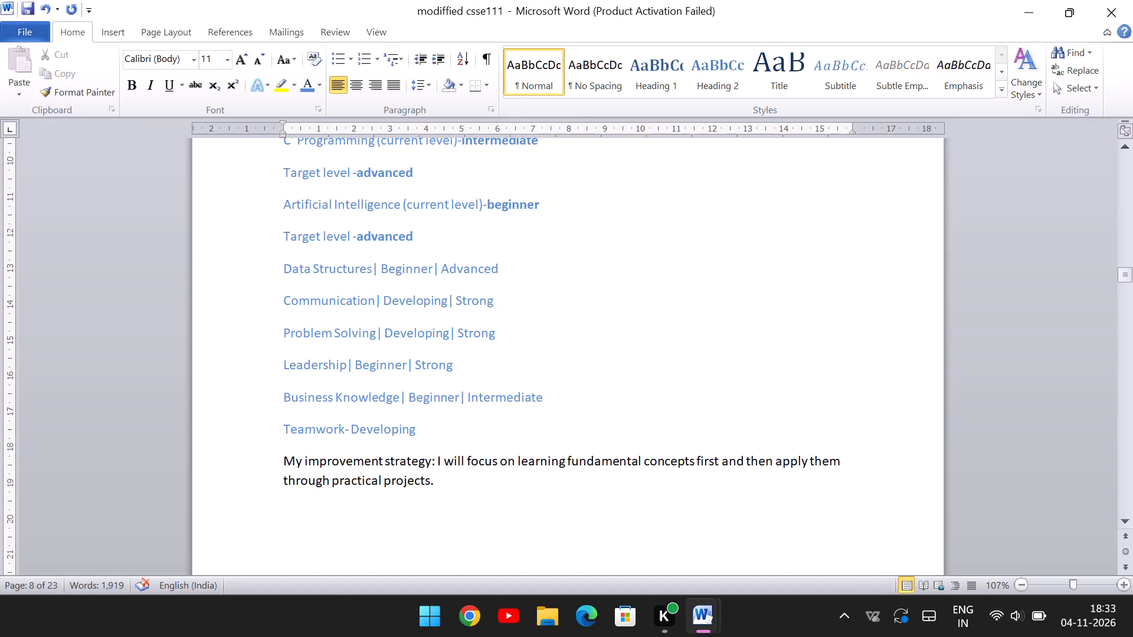
Replace the first vertical bar in the Data Structures line with a hyphen and replace "| Advanced" with a line break.
{"action": "scroll", "coordinate": [495, 306], "scroll_direction": "up", "scroll_amount": 5}
{"action": "scroll", "coordinate": [509, 314], "scroll_direction": "down", "scroll_amount": 2}
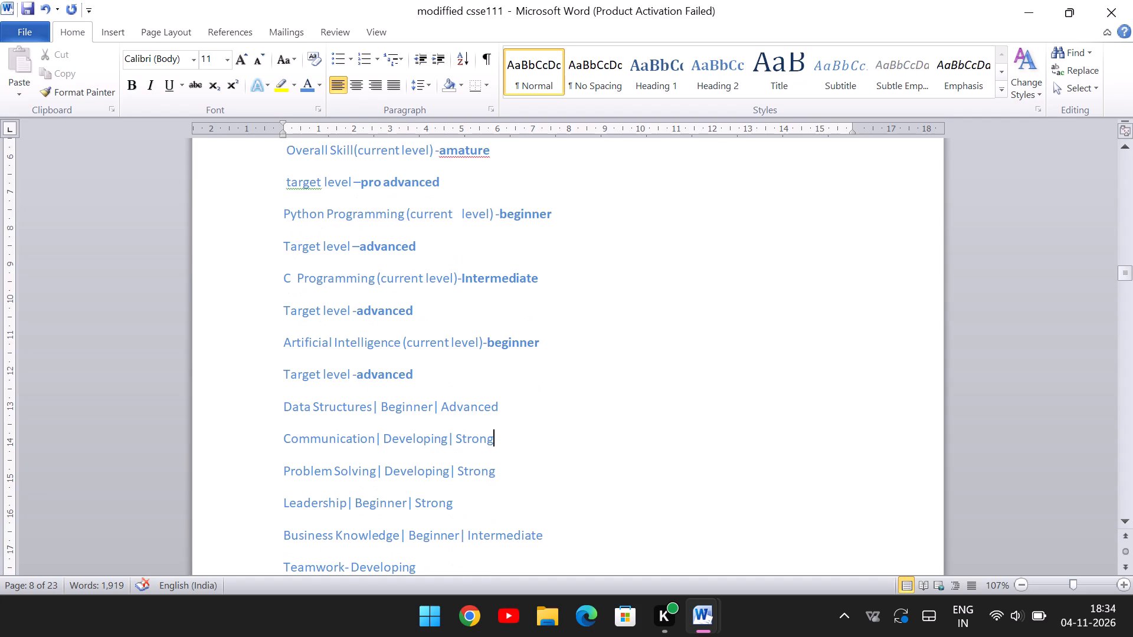
{"action": "scroll", "coordinate": [443, 307], "scroll_direction": "up", "scroll_amount": 2}
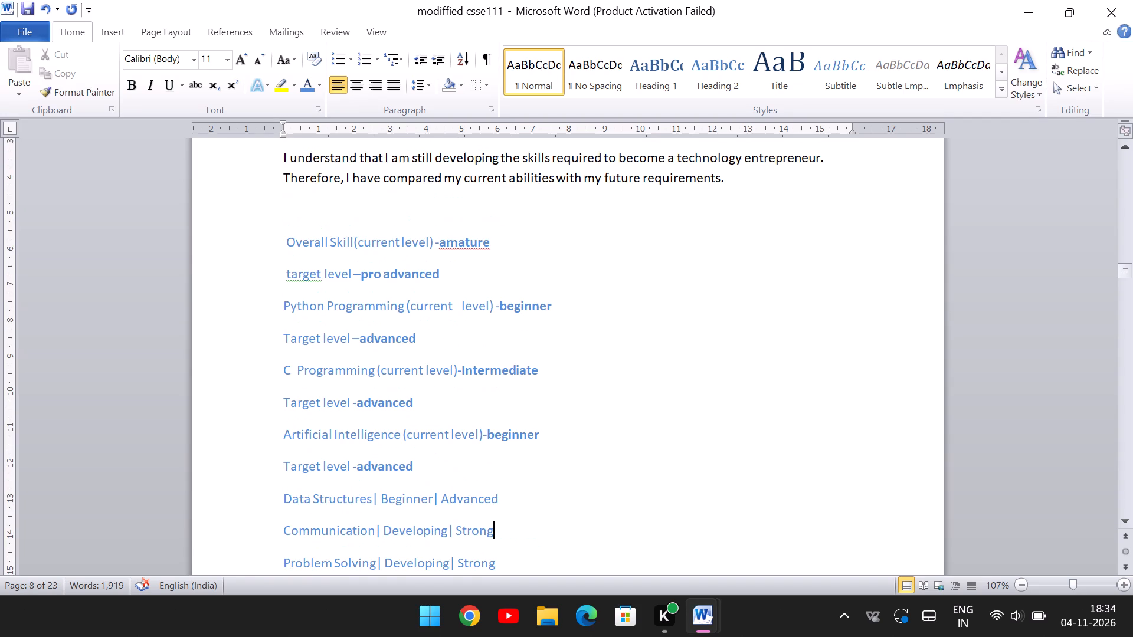
{"action": "scroll", "coordinate": [443, 307], "scroll_direction": "down", "scroll_amount": 3}
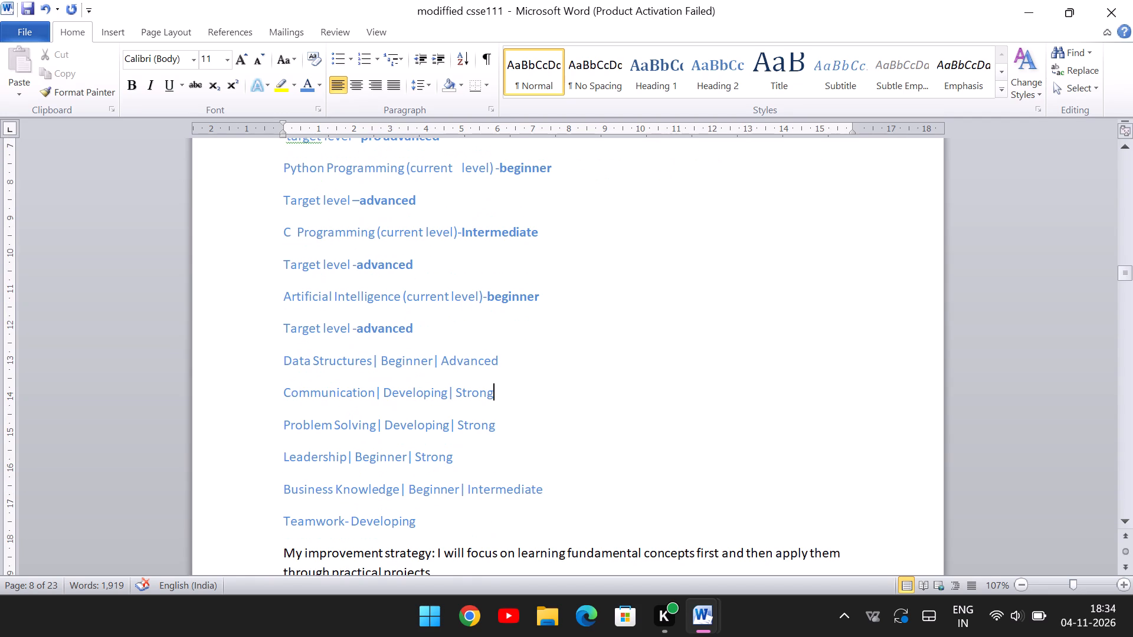
{"action": "left_click_drag", "start_coordinate": [371, 362], "coordinate": [376, 362]}
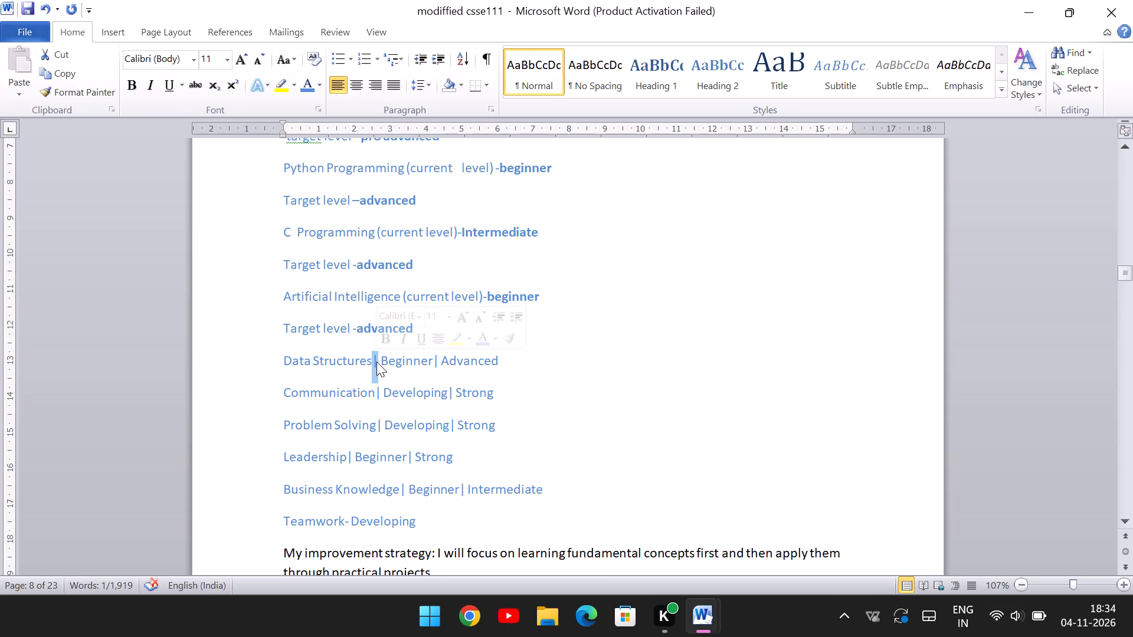
{"action": "key", "text": "BackSpace"}
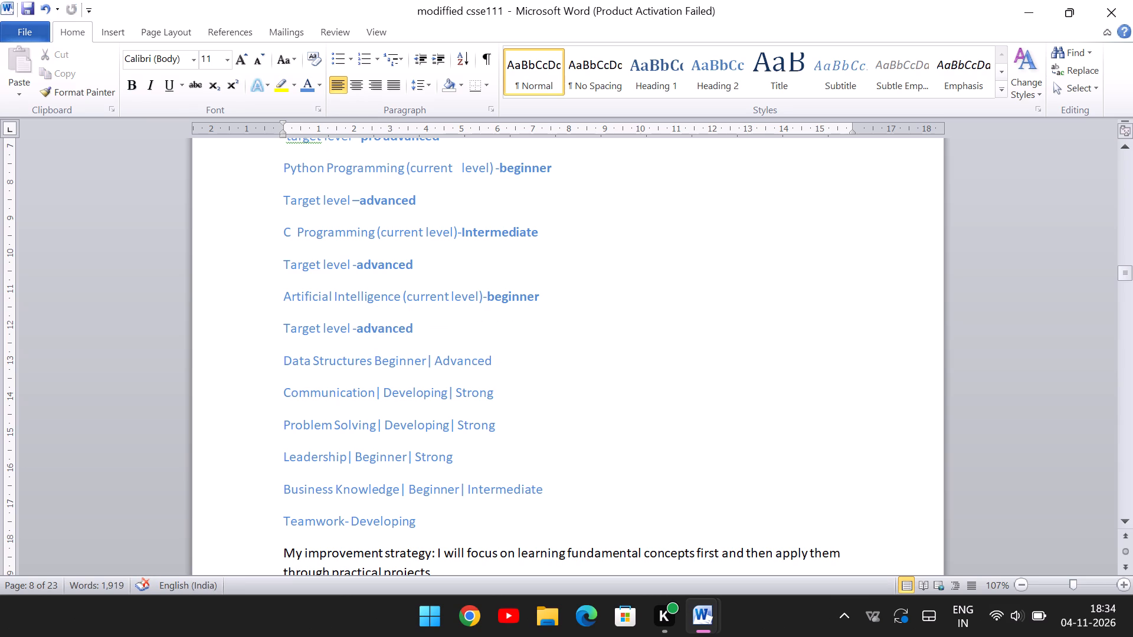
{"action": "key", "text": "minus"}
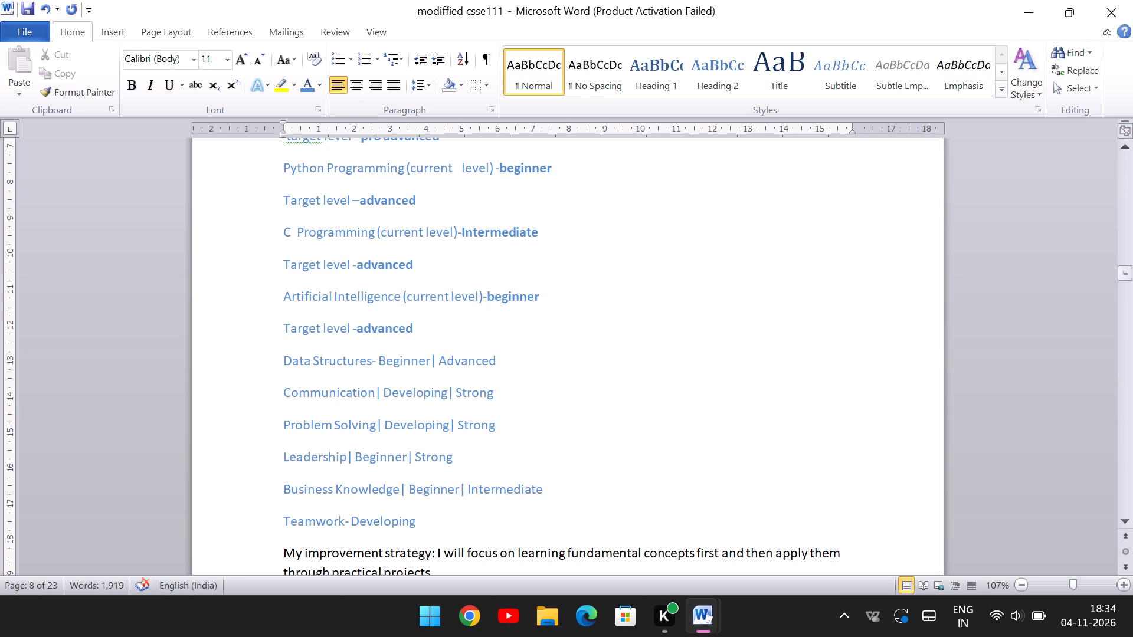
{"action": "left_click_drag", "start_coordinate": [432, 358], "coordinate": [491, 369]}
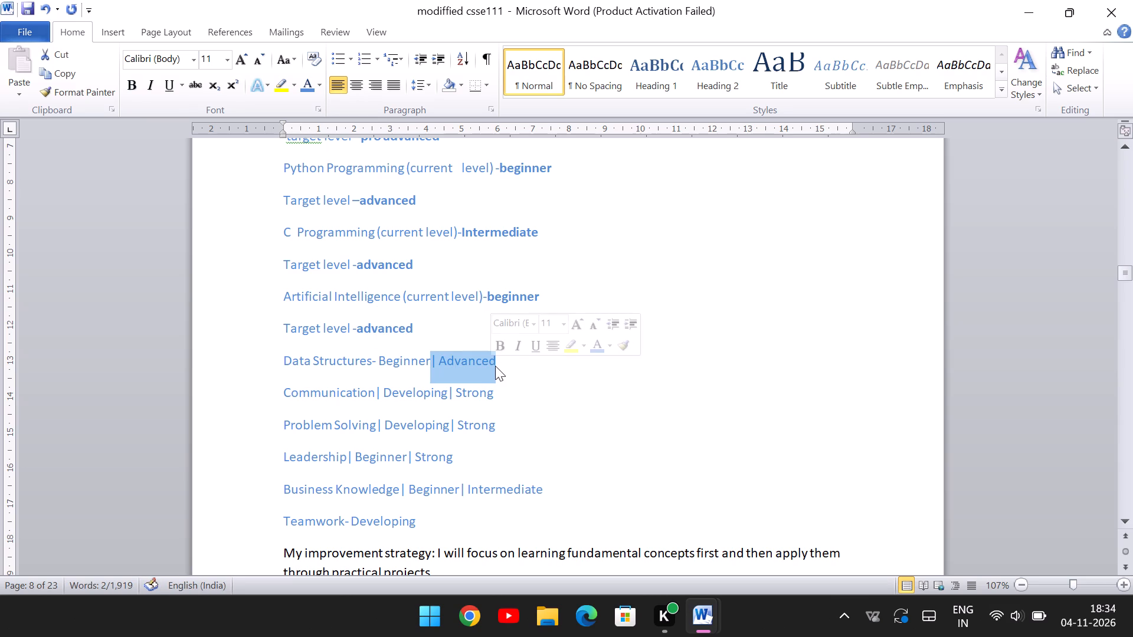
{"action": "key", "text": "Return"}
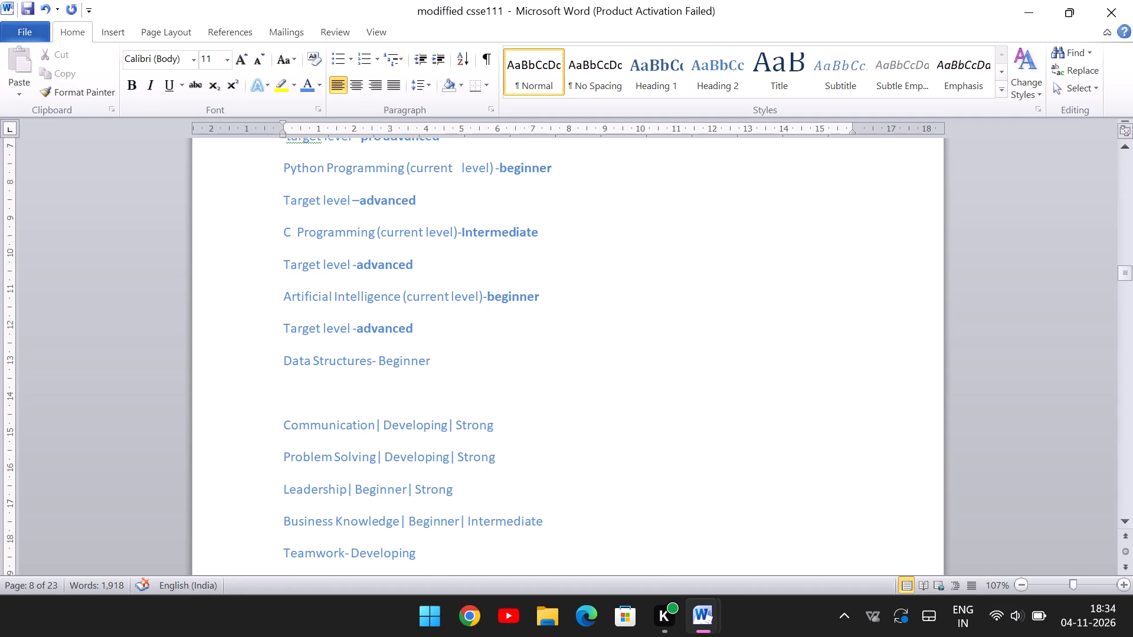
Copy the "Target level -advanced" line onto the empty line below "Data Structures- Beginner" and remove the extra blank line.
{"action": "left_click_drag", "start_coordinate": [286, 328], "coordinate": [432, 314]}
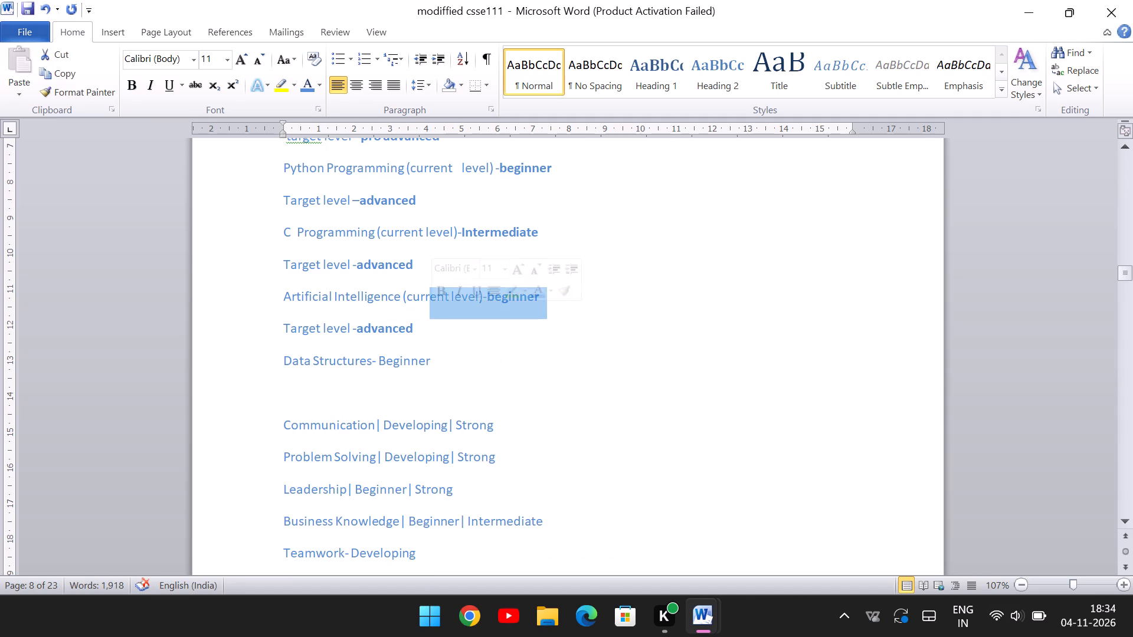
{"action": "left_click", "coordinate": [471, 363]}
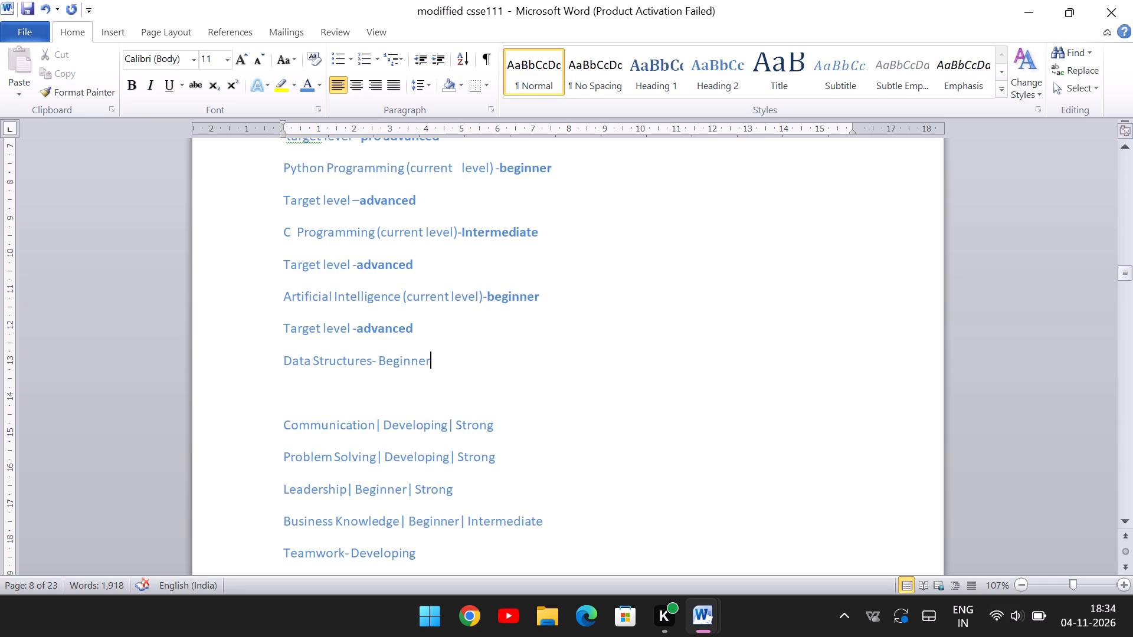
{"action": "left_click_drag", "start_coordinate": [283, 325], "coordinate": [423, 330]}
{"action": "key", "text": "ctrl+c"}
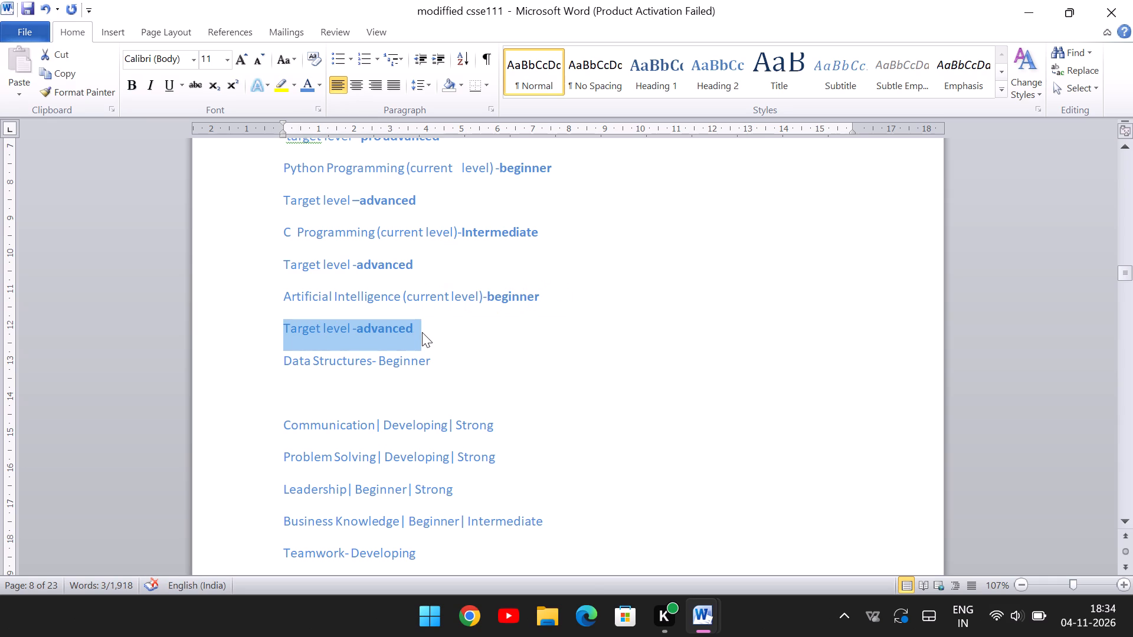
{"action": "left_click", "coordinate": [290, 388]}
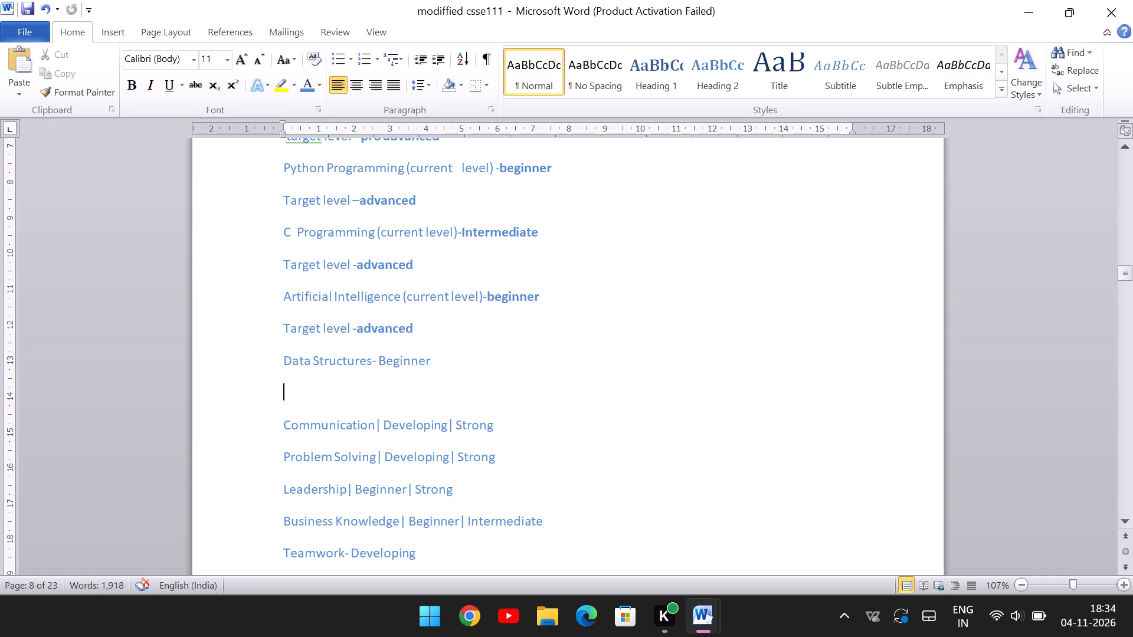
{"action": "key", "text": "ctrl+v"}
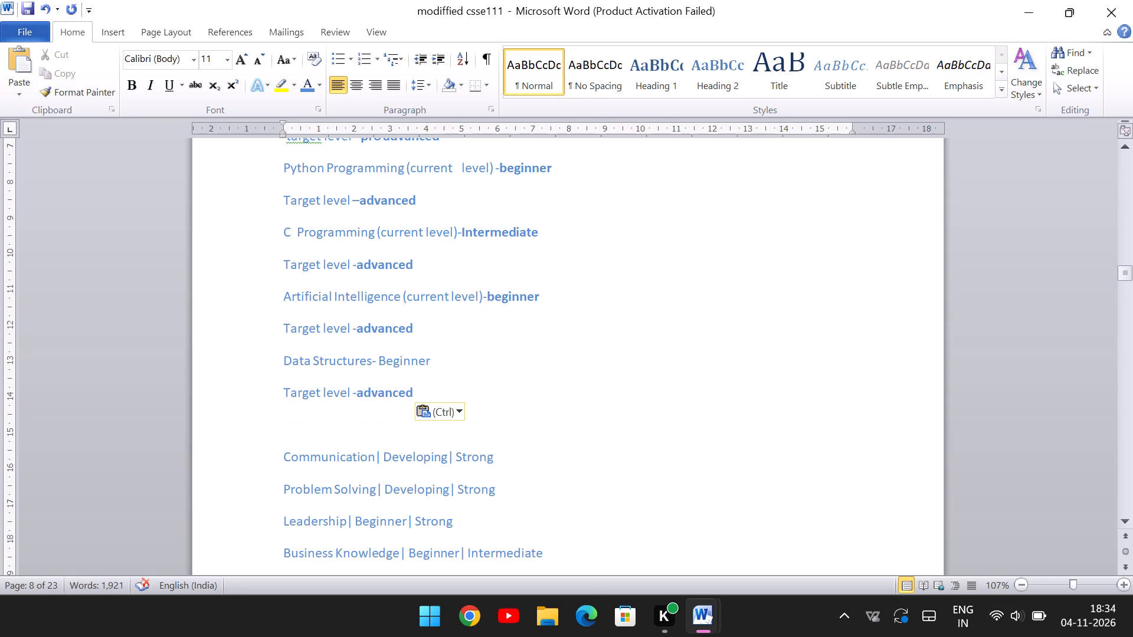
{"action": "key", "text": "BackSpace"}
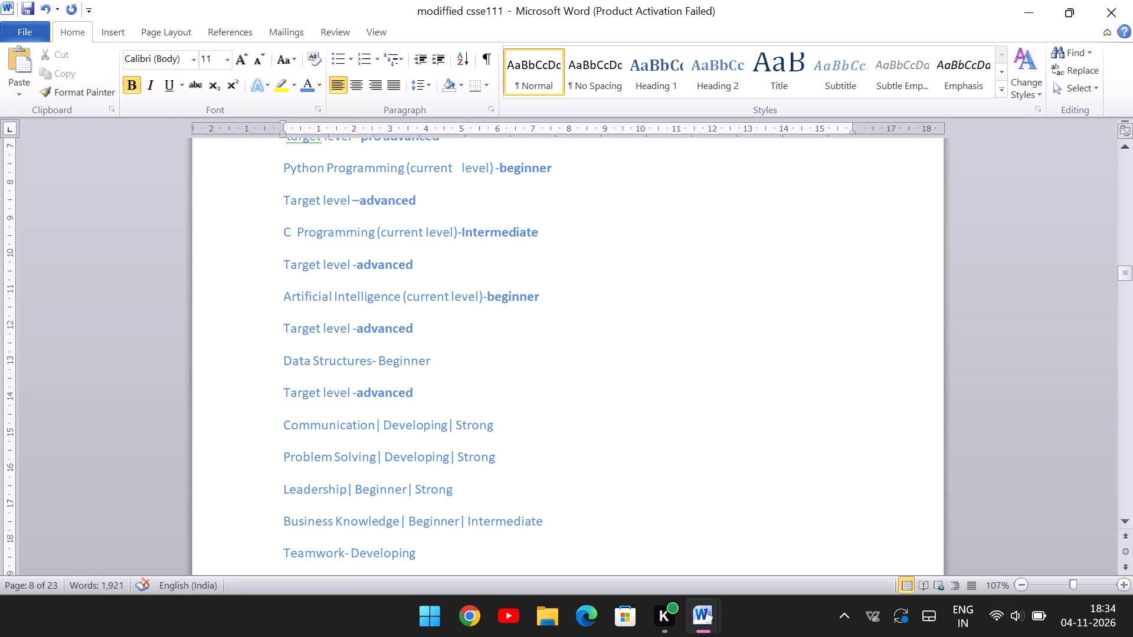
Strip the vertical bars and the word "Strong" from the Communication line, leaving "Communication Developing".
{"action": "left_click", "coordinate": [381, 429]}
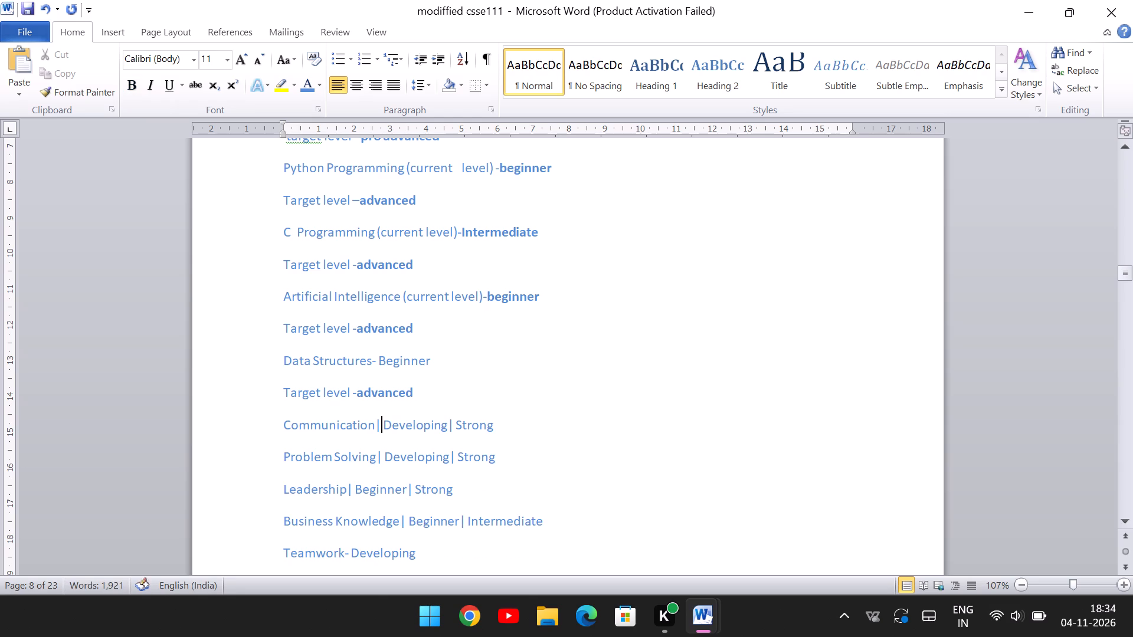
{"action": "key", "text": "BackSpace"}
{"action": "scroll", "coordinate": [407, 350], "scroll_direction": "up", "scroll_amount": 5}
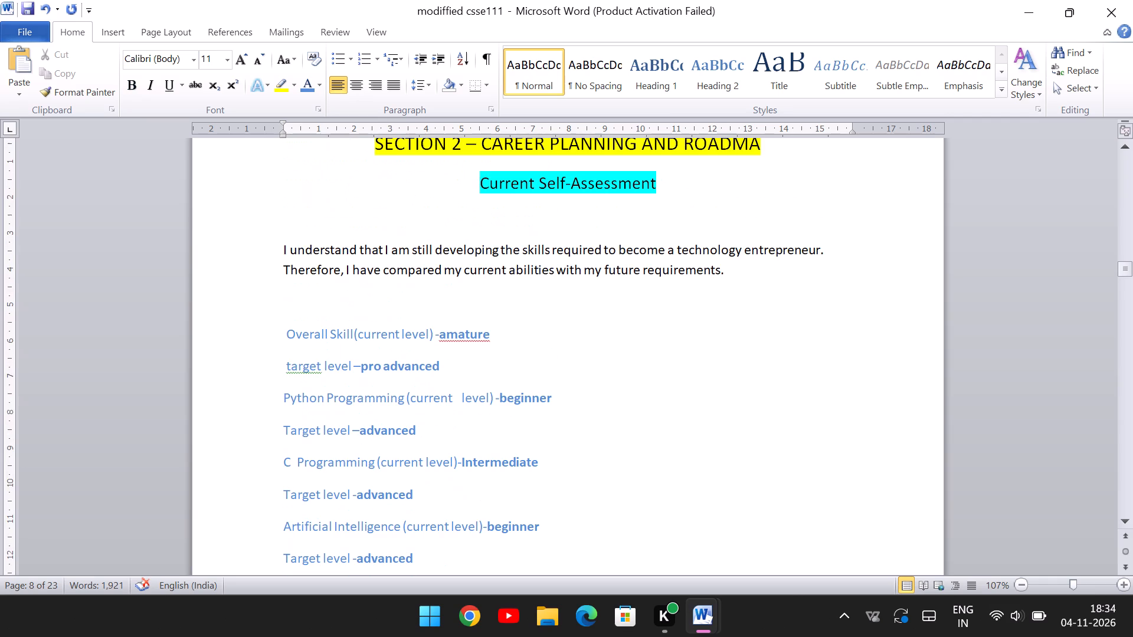
{"action": "scroll", "coordinate": [407, 350], "scroll_direction": "down", "scroll_amount": 9}
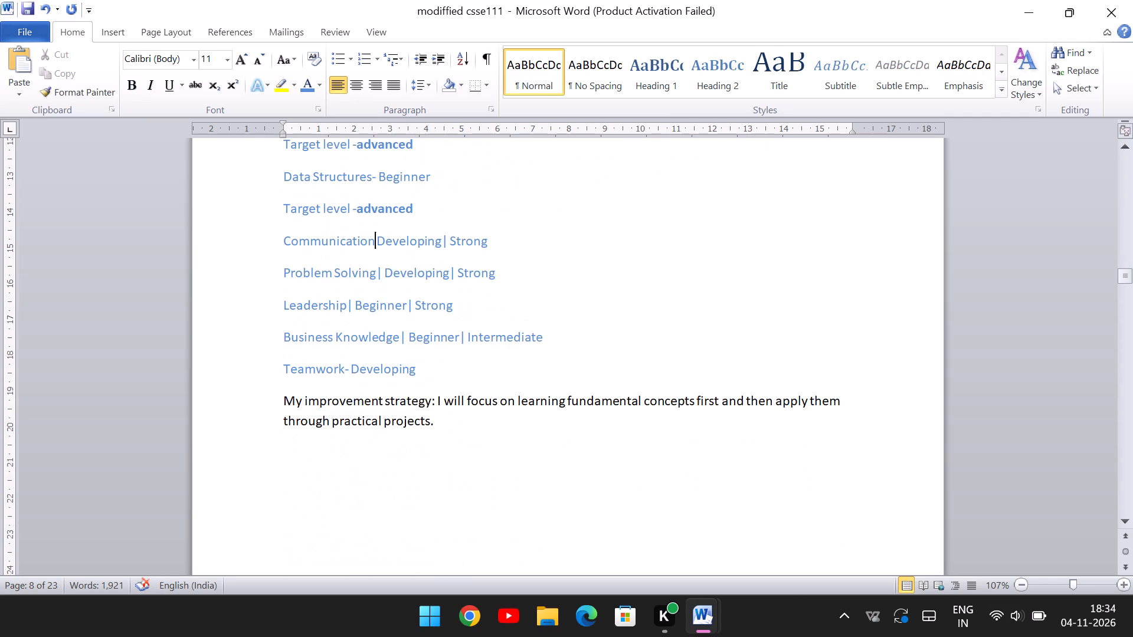
{"action": "left_click", "coordinate": [449, 242]}
{"action": "key", "text": "BackSpace"}
{"action": "key", "text": "BackSpace"}
{"action": "key", "text": "minus"}
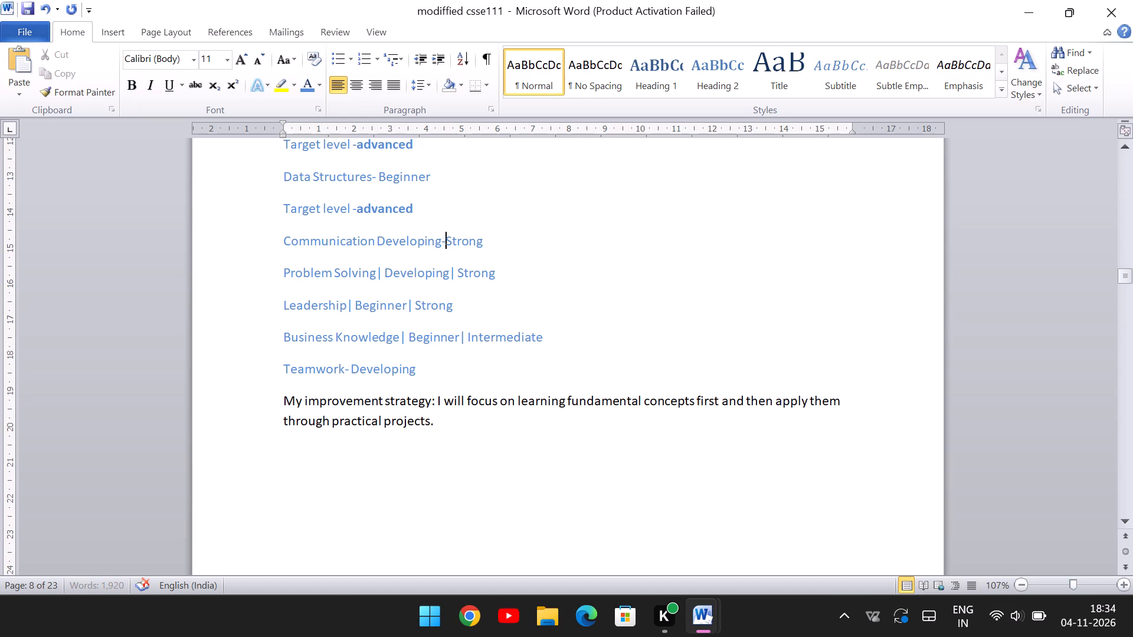
{"action": "left_click", "coordinate": [487, 247]}
{"action": "key", "text": "BackSpace"}
{"action": "key", "text": "BackSpace"}
{"action": "key", "text": "BackSpace"}
{"action": "key", "text": "BackSpace"}
{"action": "key", "text": "BackSpace"}
{"action": "key", "text": "BackSpace"}
{"action": "key", "text": "BackSpace"}
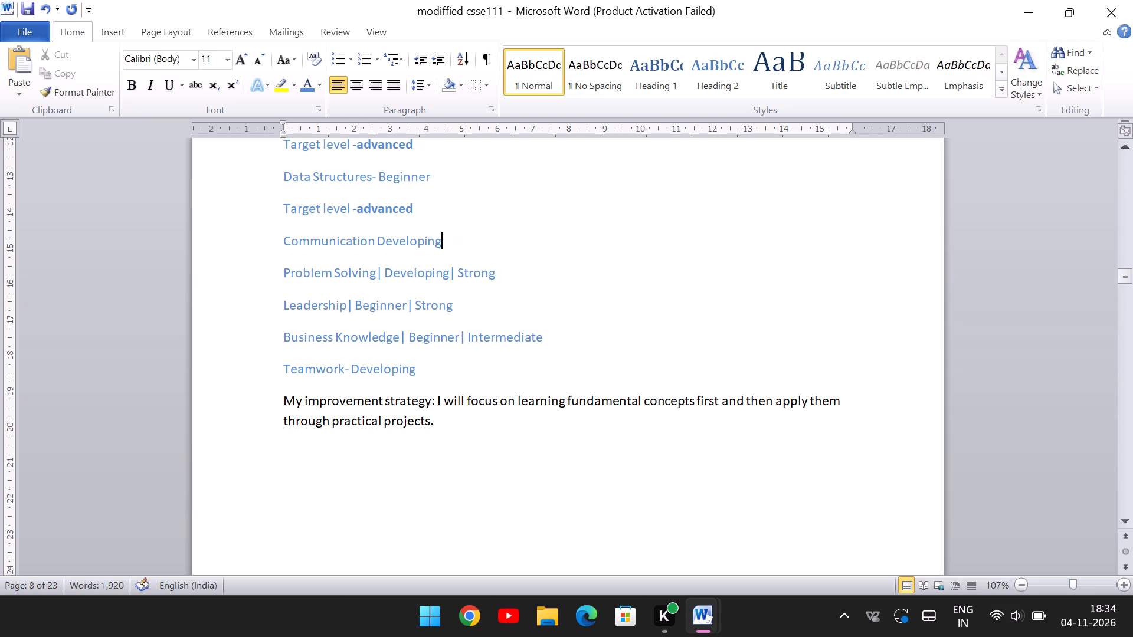
Change "Developing" in the Communication line to "Development -intermediate".
{"action": "key", "text": "BackSpace"}
{"action": "key", "text": "BackSpace"}
{"action": "key", "text": "BackSpace"}
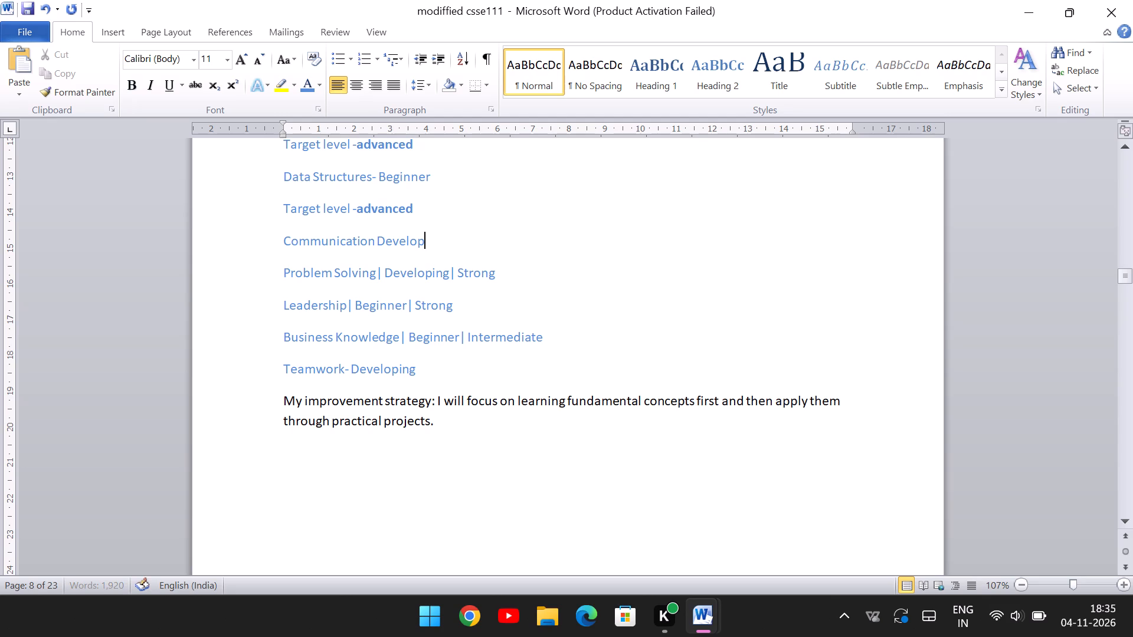
{"action": "key", "text": "m"}
{"action": "key", "text": "e"}
{"action": "type", "text": "nt"}
{"action": "key", "text": "space"}
{"action": "type", "text": "-iny"}
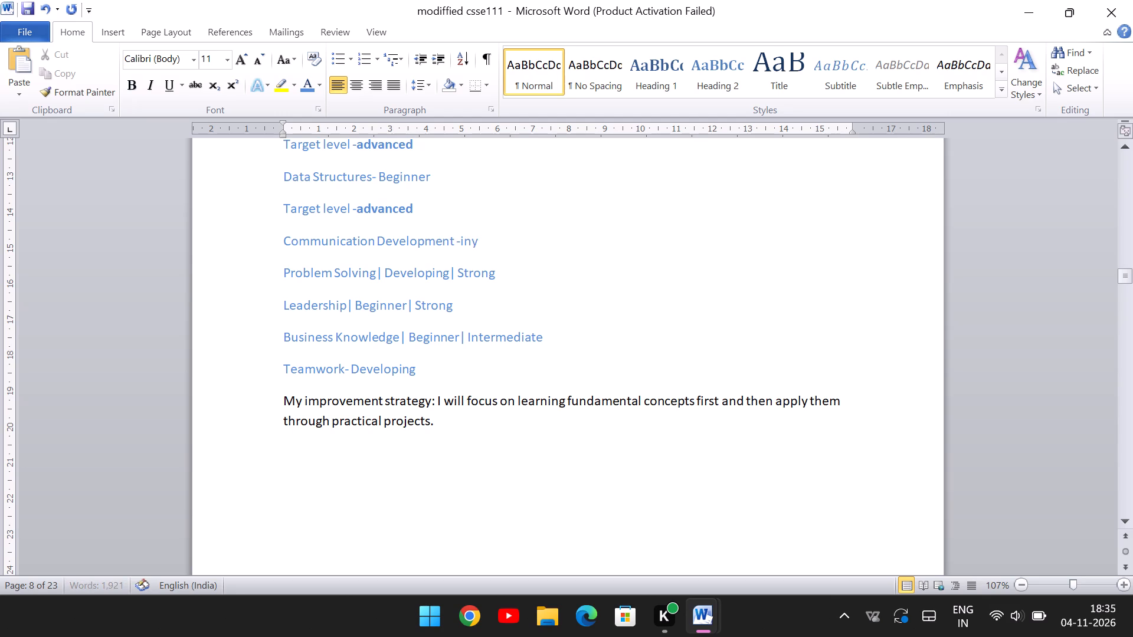
{"action": "key", "text": "BackSpace"}
{"action": "type", "text": "termediate"}
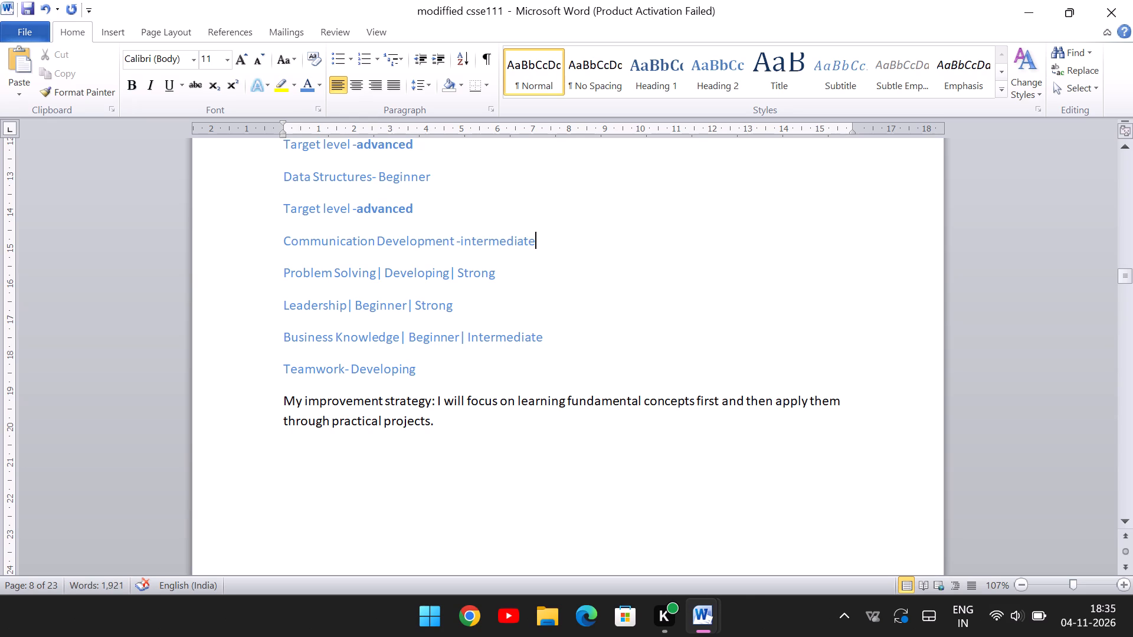
Copy the "Target level -advanced" line onto a new line below "Communication Development" and remove the extra blank line.
{"action": "left_click_drag", "start_coordinate": [283, 204], "coordinate": [422, 195]}
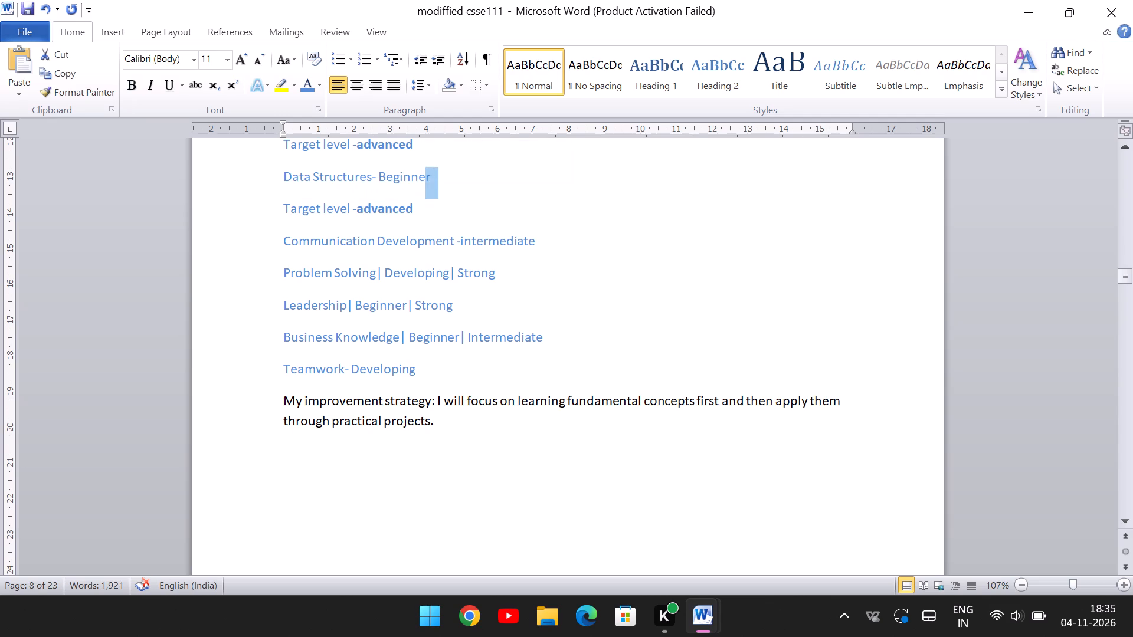
{"action": "left_click", "coordinate": [460, 221]}
{"action": "left_click_drag", "start_coordinate": [284, 210], "coordinate": [382, 209]}
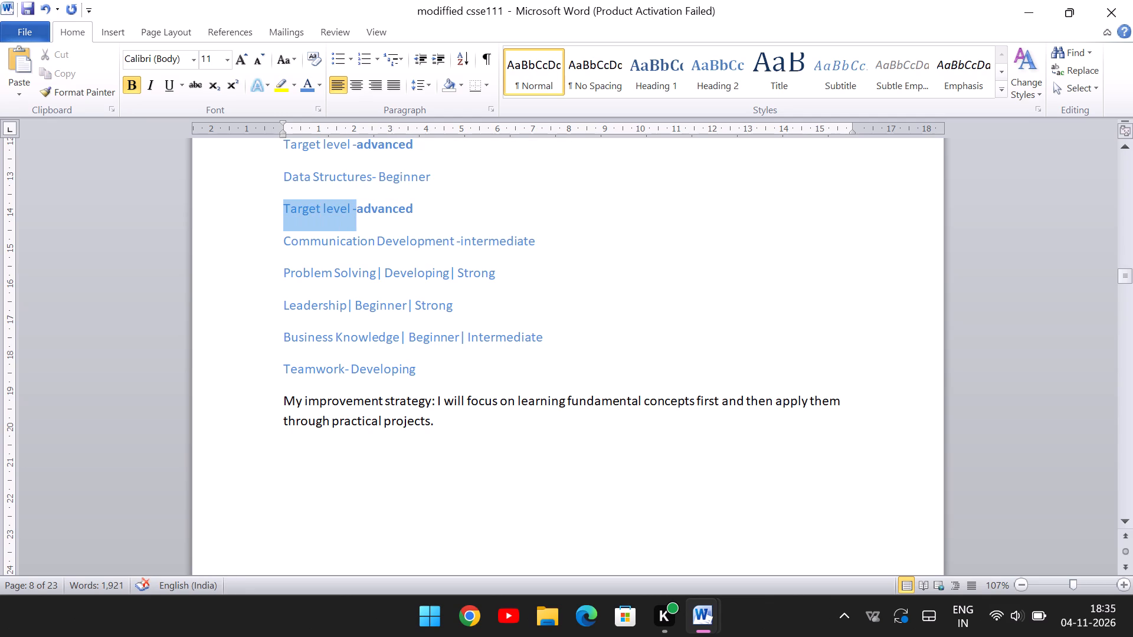
{"action": "left_click_drag", "start_coordinate": [382, 209], "coordinate": [416, 209]}
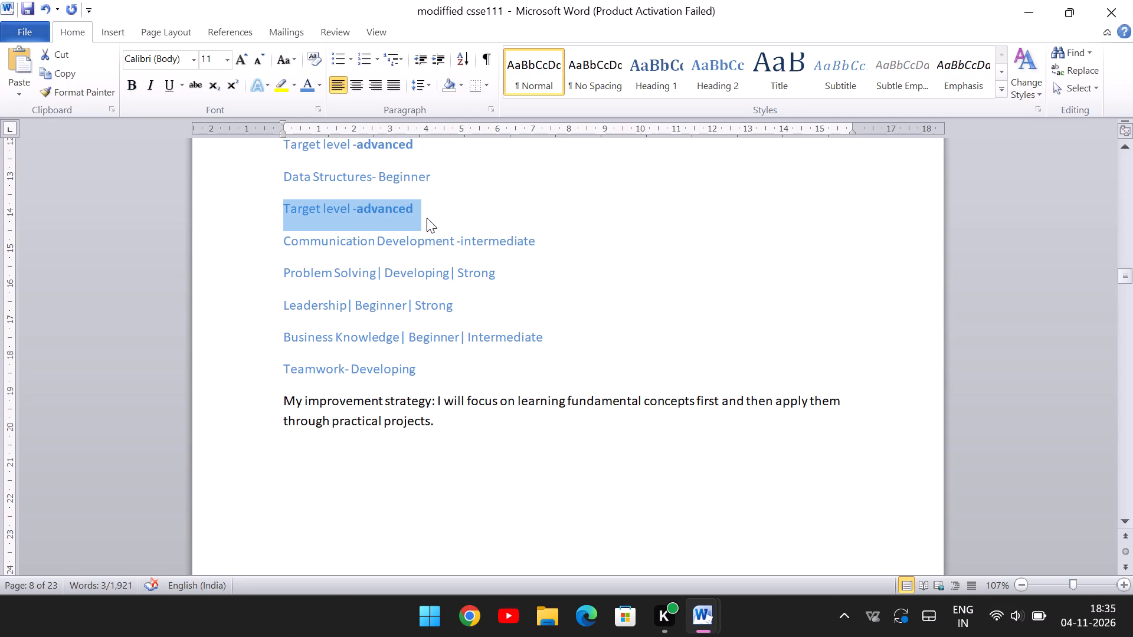
{"action": "right_click", "coordinate": [407, 222]}
{"action": "left_click", "coordinate": [447, 249]}
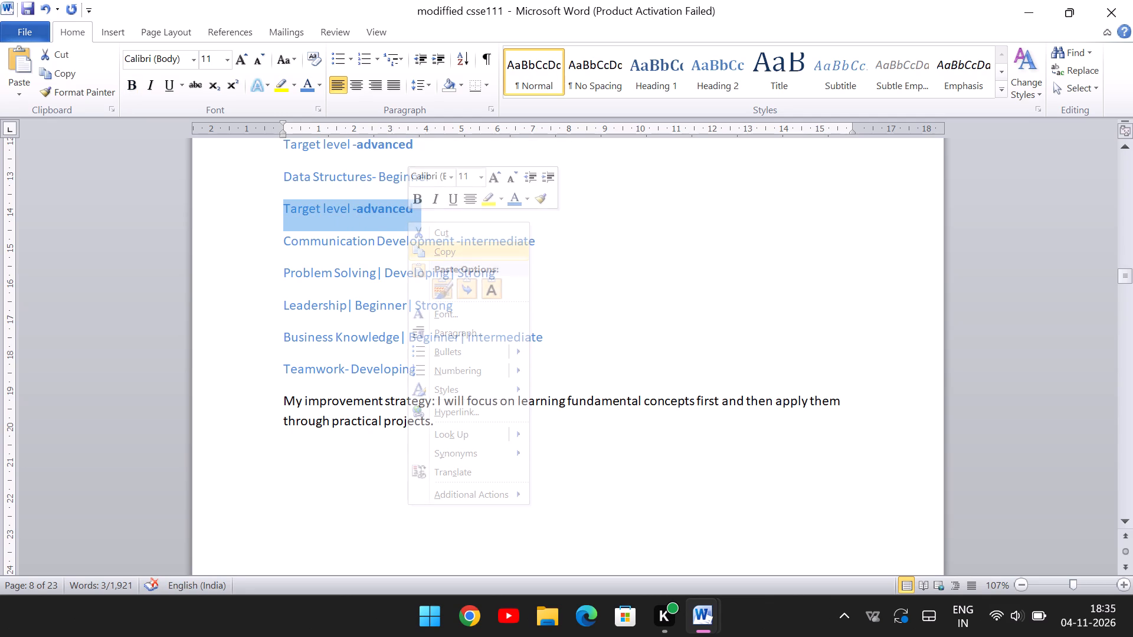
{"action": "left_click", "coordinate": [375, 254]}
{"action": "left_click", "coordinate": [555, 252]}
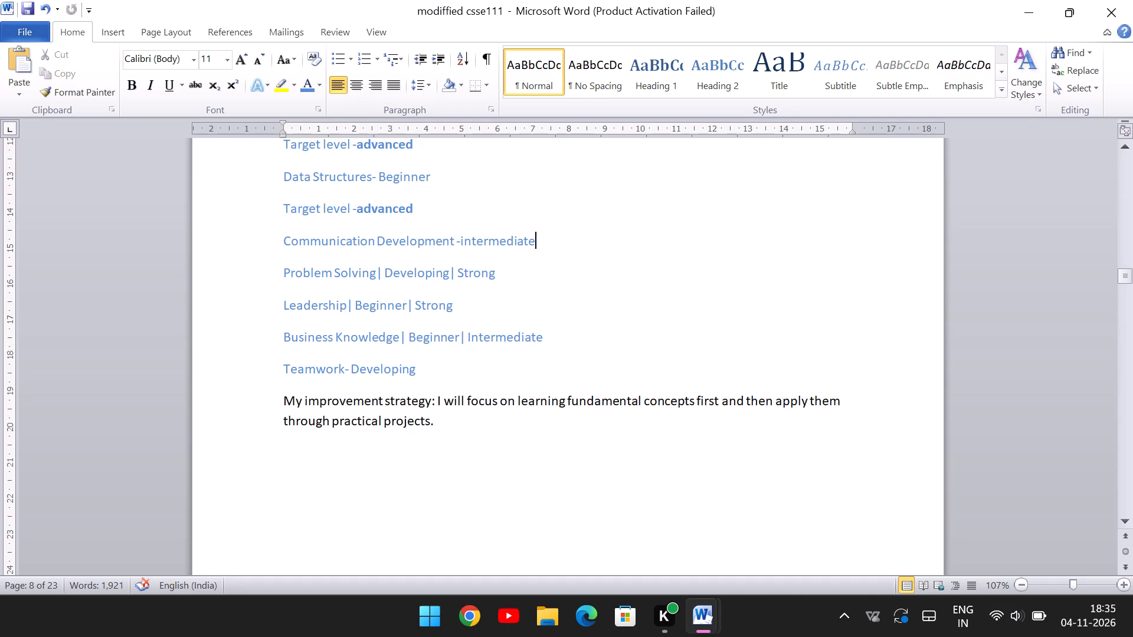
{"action": "key", "text": "Return"}
{"action": "key", "text": "ctrl+v"}
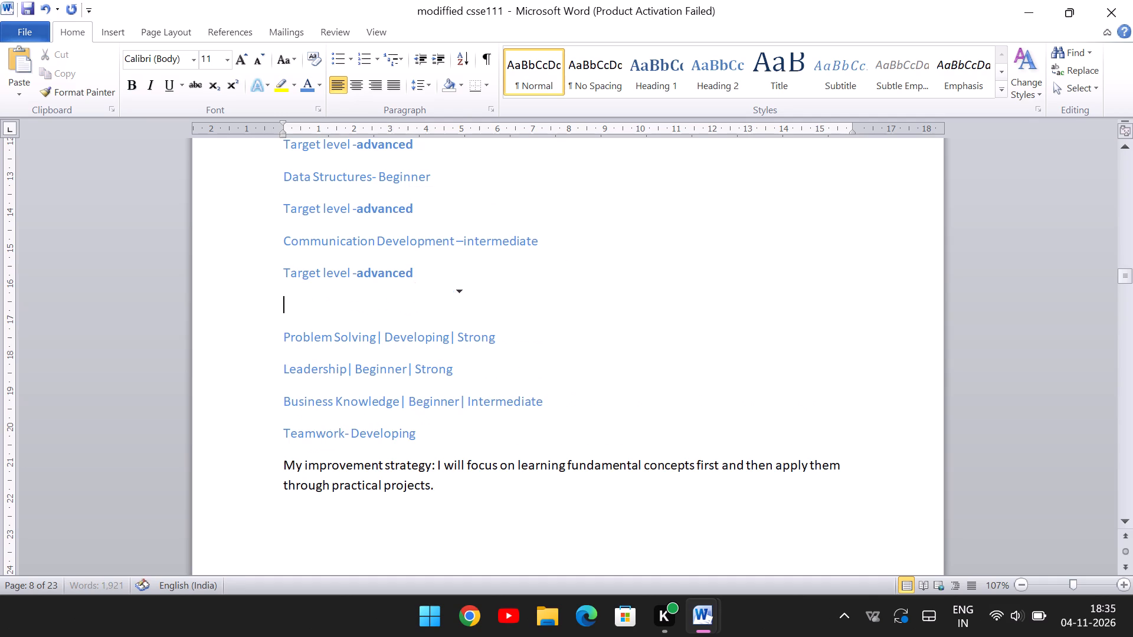
{"action": "key", "text": "BackSpace"}
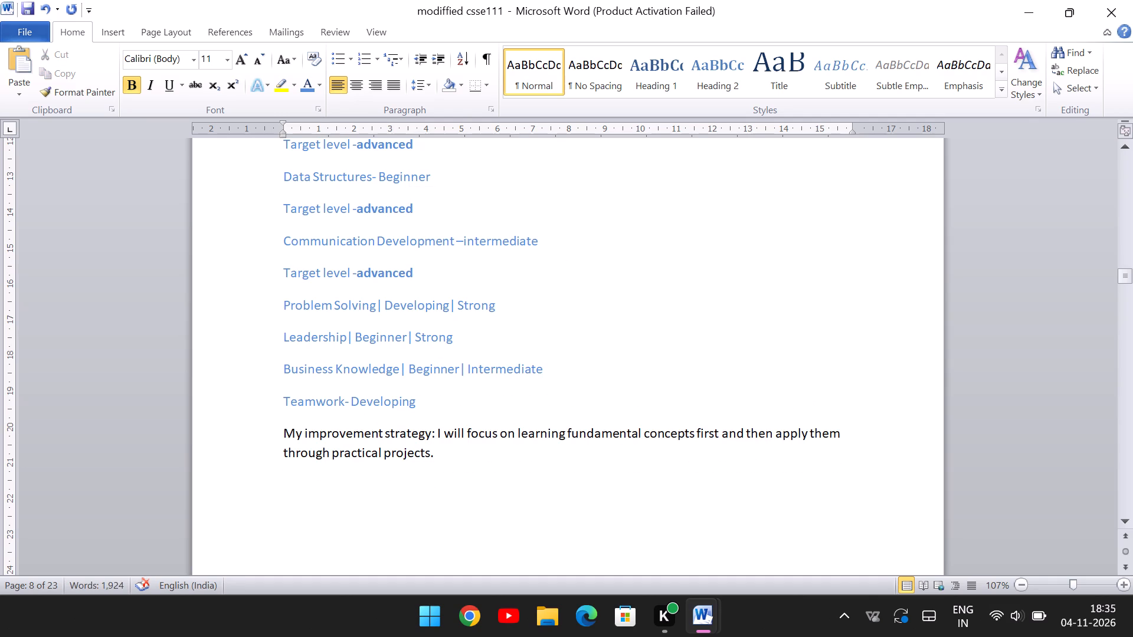
Replace "| Developing| Strong" in the Problem Solving line with "- devolping", keeping the Leadership entry on its own line.
{"action": "left_click_drag", "start_coordinate": [378, 304], "coordinate": [500, 312]}
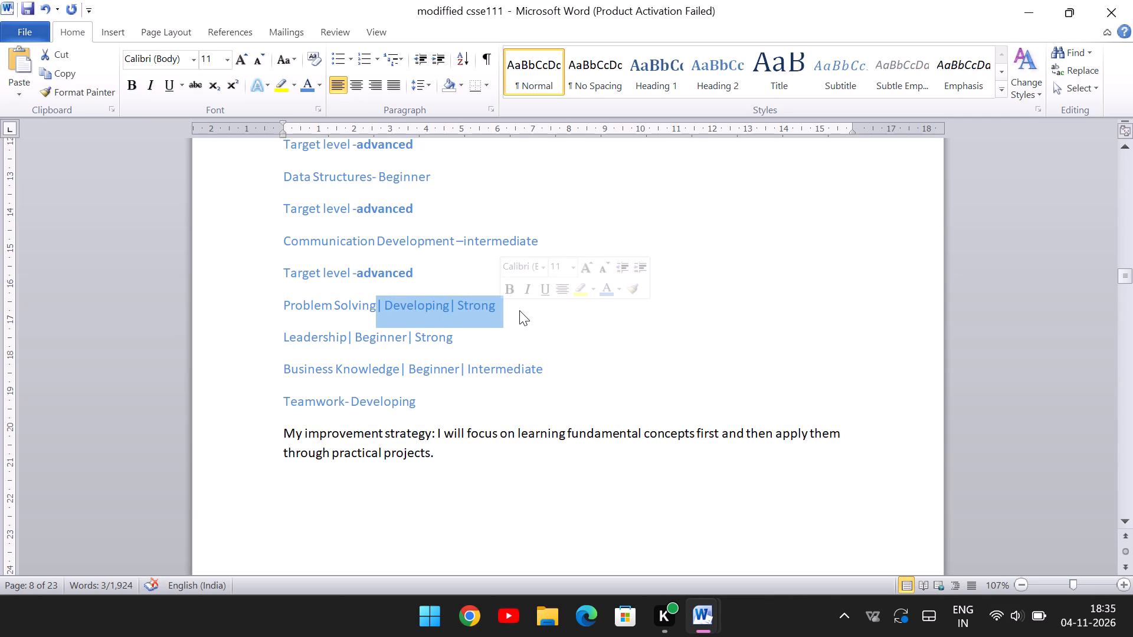
{"action": "key", "text": "BackSpace"}
{"action": "key", "text": "minus"}
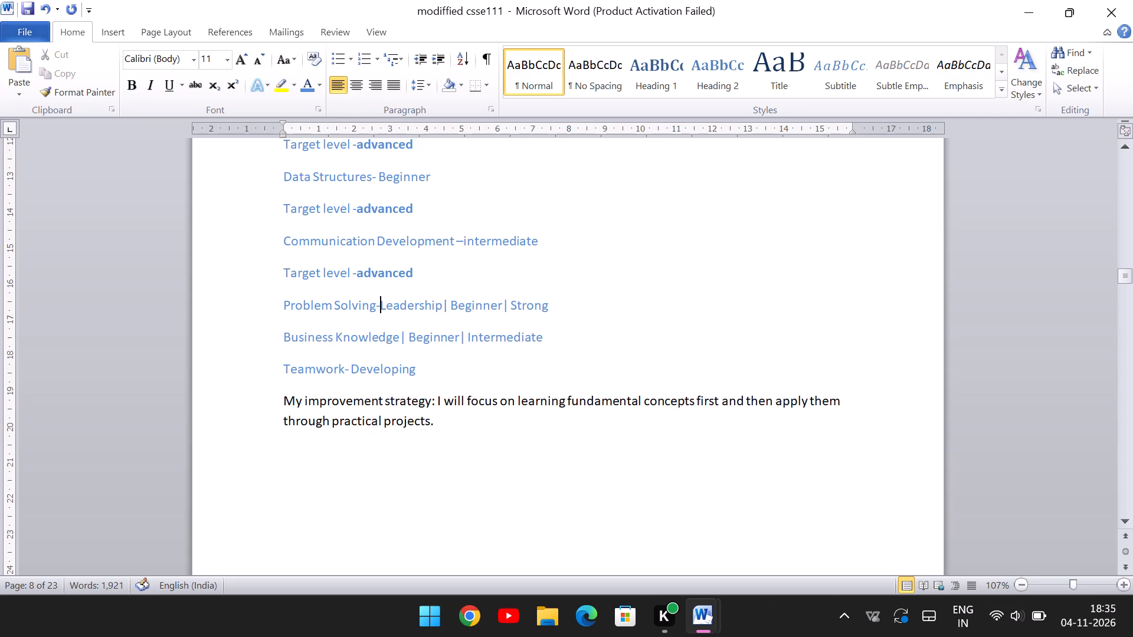
{"action": "key", "text": "Return"}
{"action": "scroll", "coordinate": [519, 310], "scroll_direction": "down", "scroll_amount": 1}
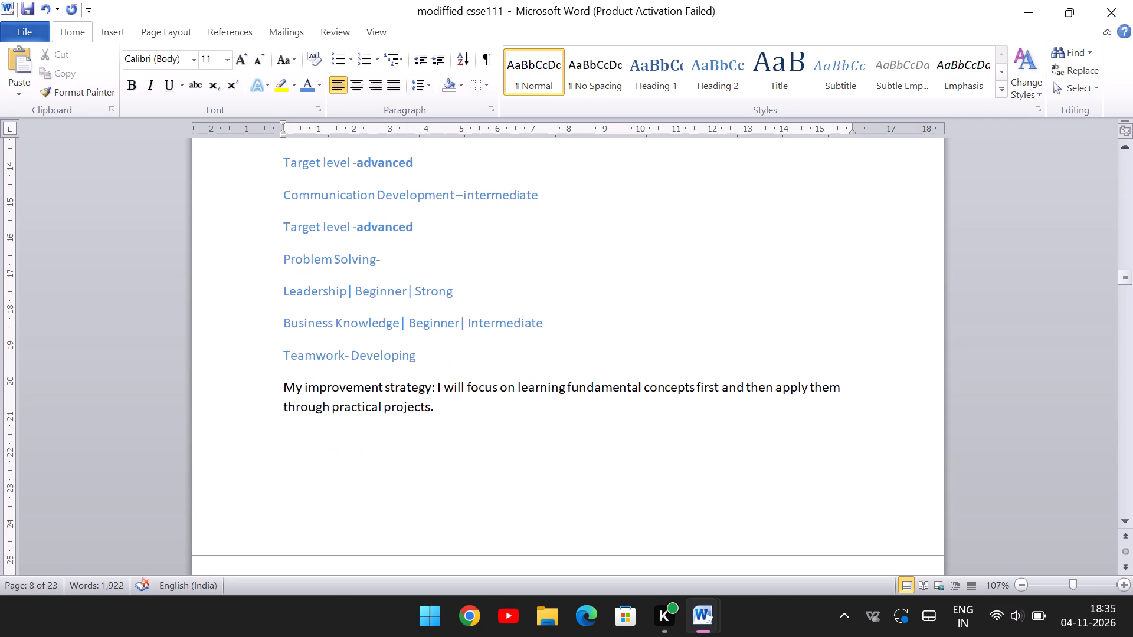
{"action": "left_click", "coordinate": [397, 262]}
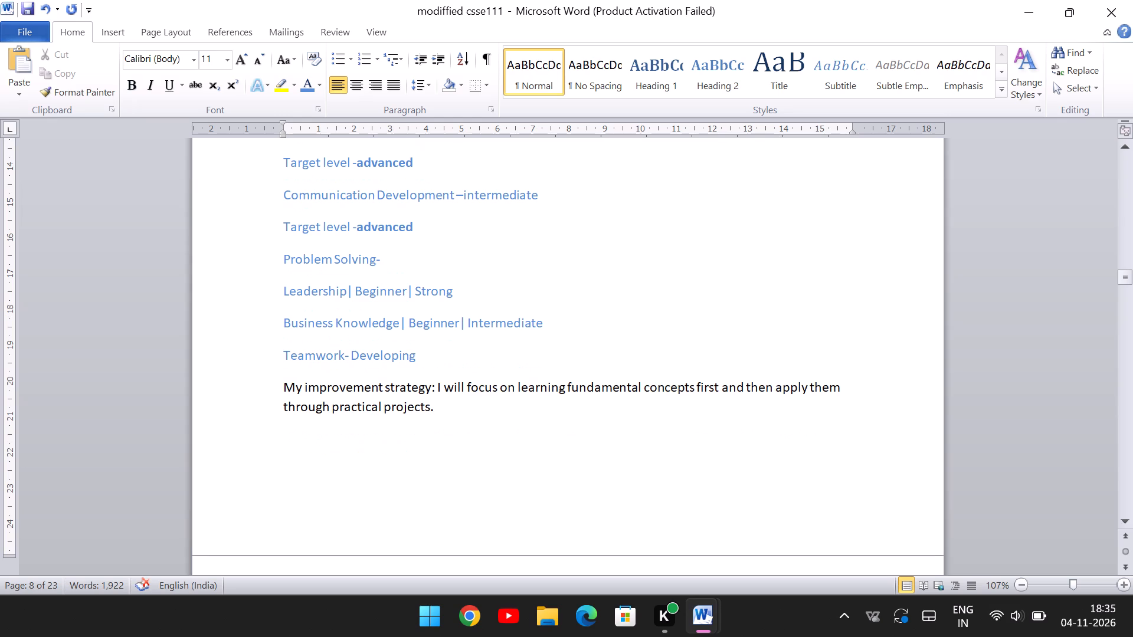
{"action": "type", "text": "dev"}
{"action": "type", "text": "olping"}
{"action": "key", "text": "space"}
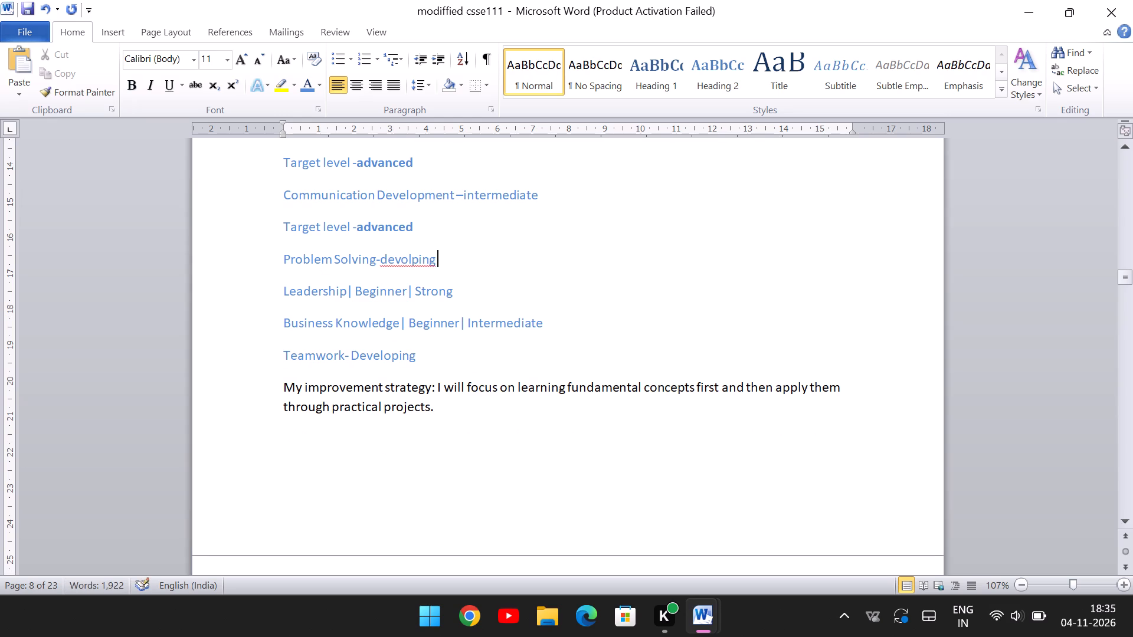
{"action": "left_click", "coordinate": [384, 259]}
{"action": "left_click", "coordinate": [381, 259]}
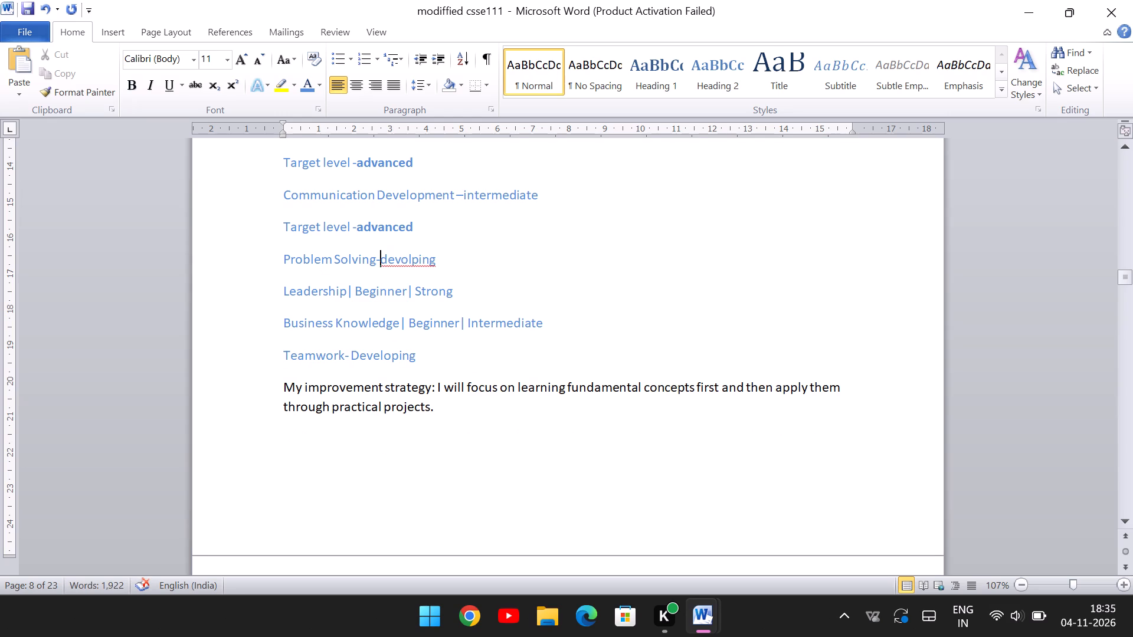
{"action": "key", "text": "space"}
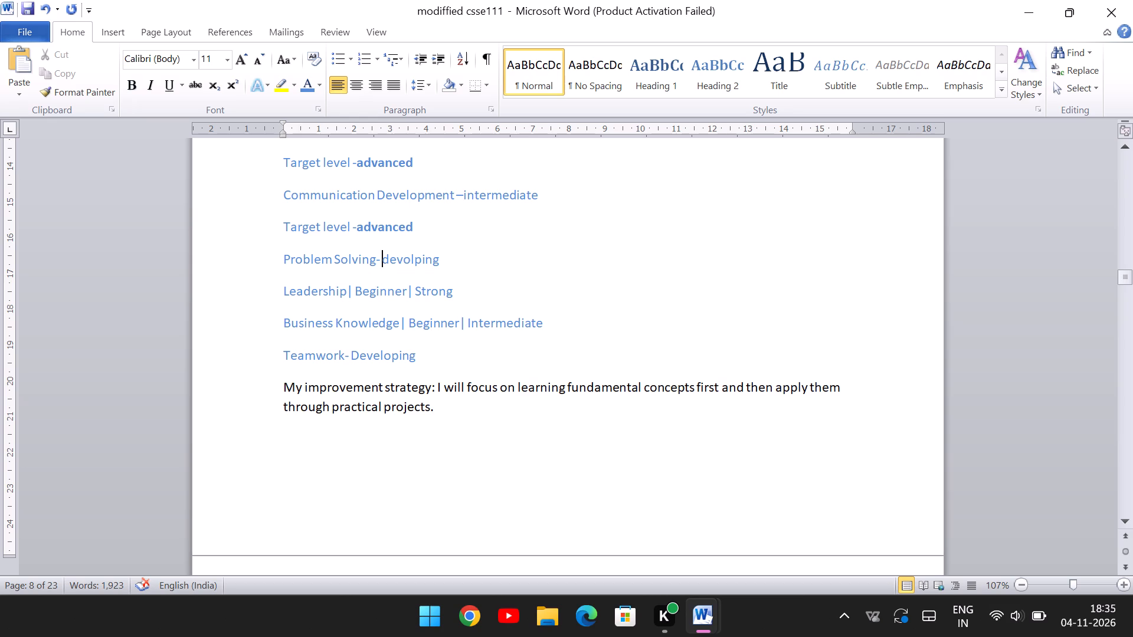
Make "devolping" in the Problem Solving line bold and add a space before the hyphen.
{"action": "left_click", "coordinate": [391, 287]}
{"action": "left_click_drag", "start_coordinate": [383, 262], "coordinate": [452, 268]}
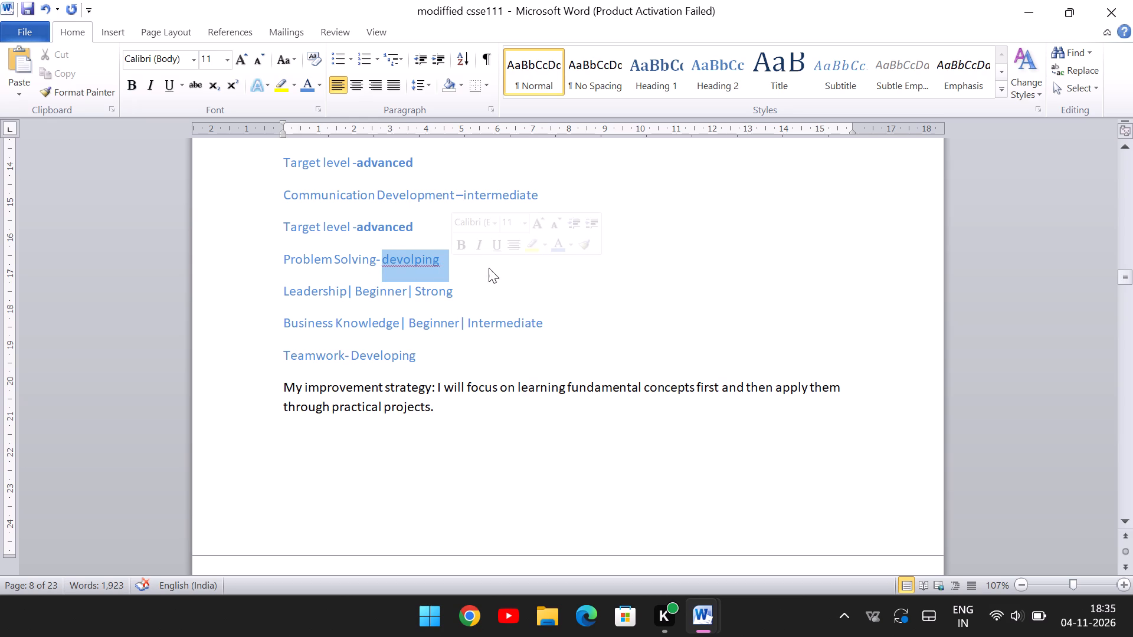
{"action": "left_click", "coordinate": [460, 245]}
{"action": "left_click", "coordinate": [457, 284]}
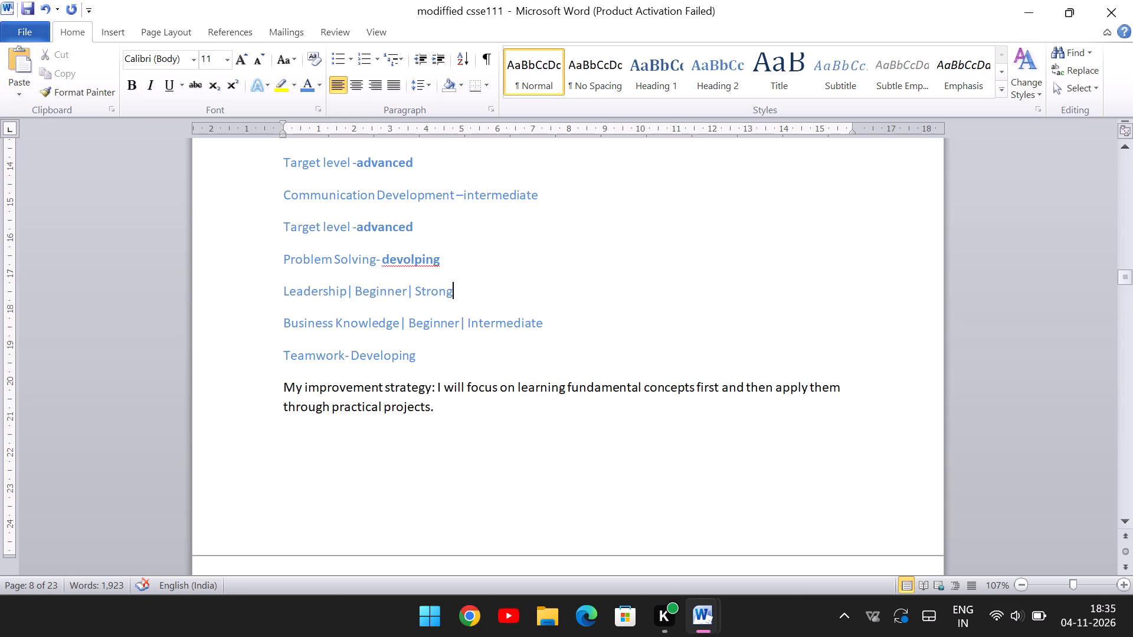
{"action": "left_click", "coordinate": [376, 261]}
{"action": "key", "text": "space"}
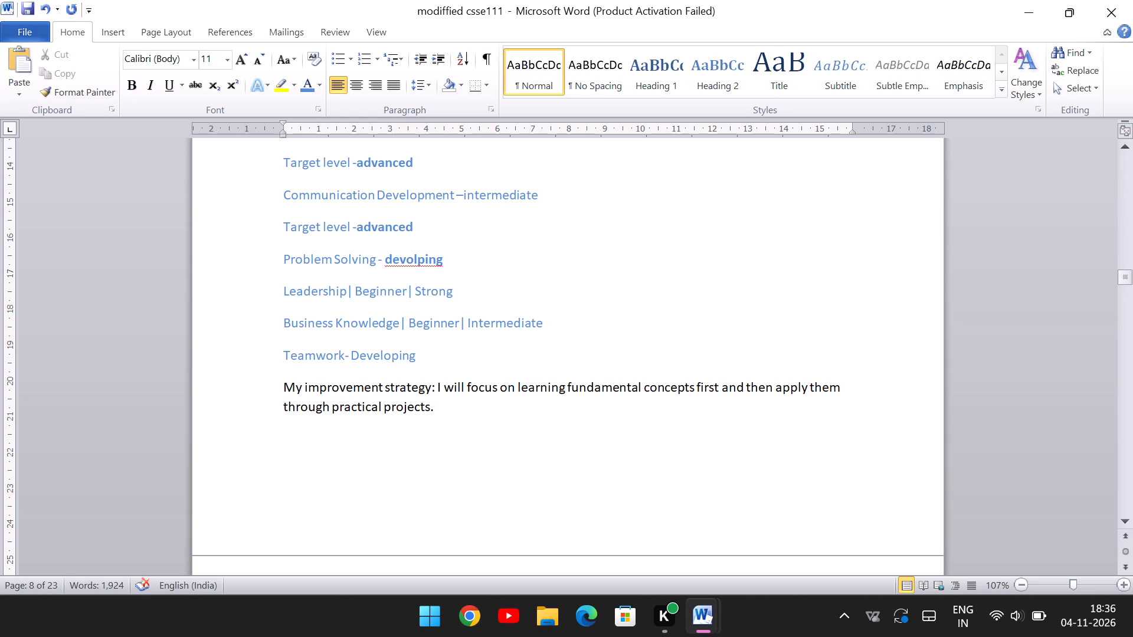
Remove the vertical bars and "Beginner" from the Leadership line and add a hyphen so it reads "Leadership- Strong".
{"action": "left_click_drag", "start_coordinate": [346, 293], "coordinate": [355, 293]}
{"action": "key", "text": "BackSpace"}
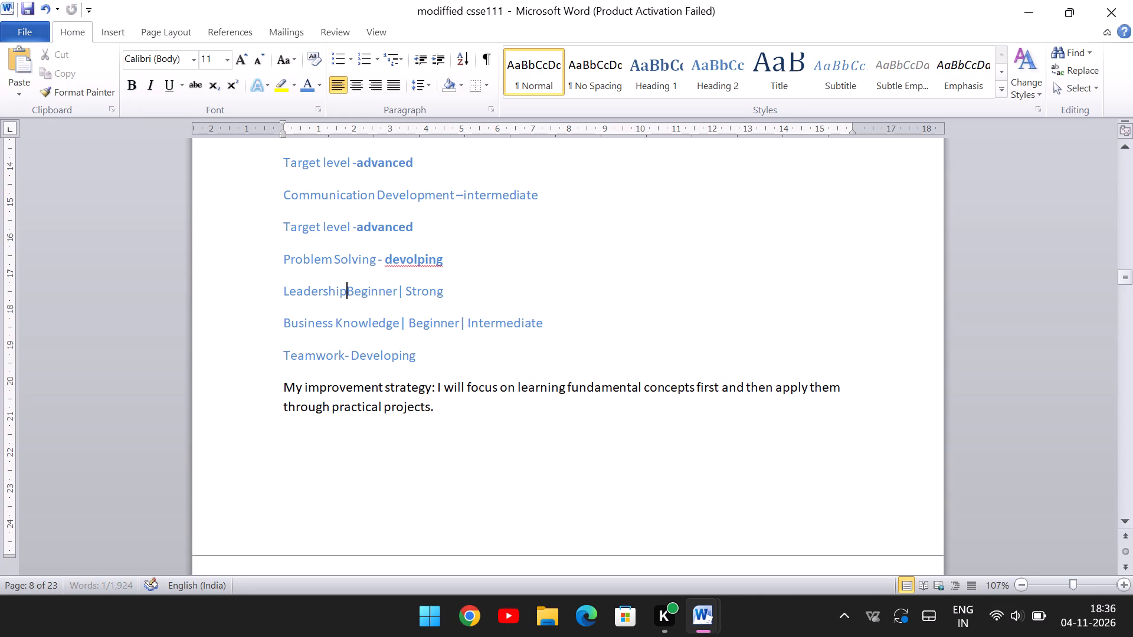
{"action": "key", "text": "space"}
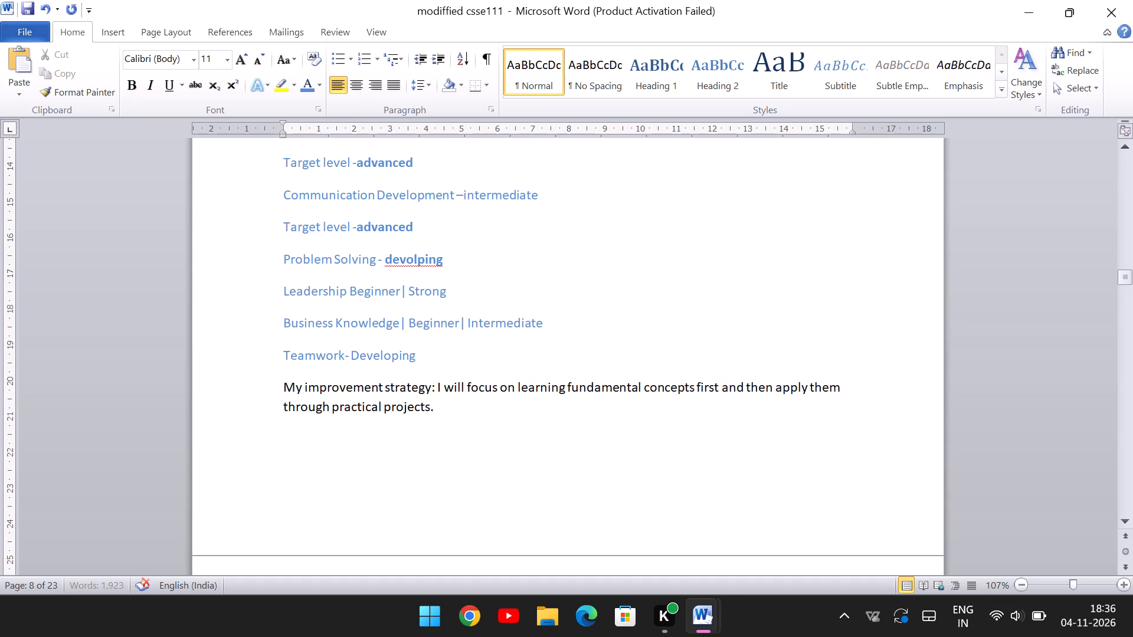
{"action": "left_click", "coordinate": [405, 297]}
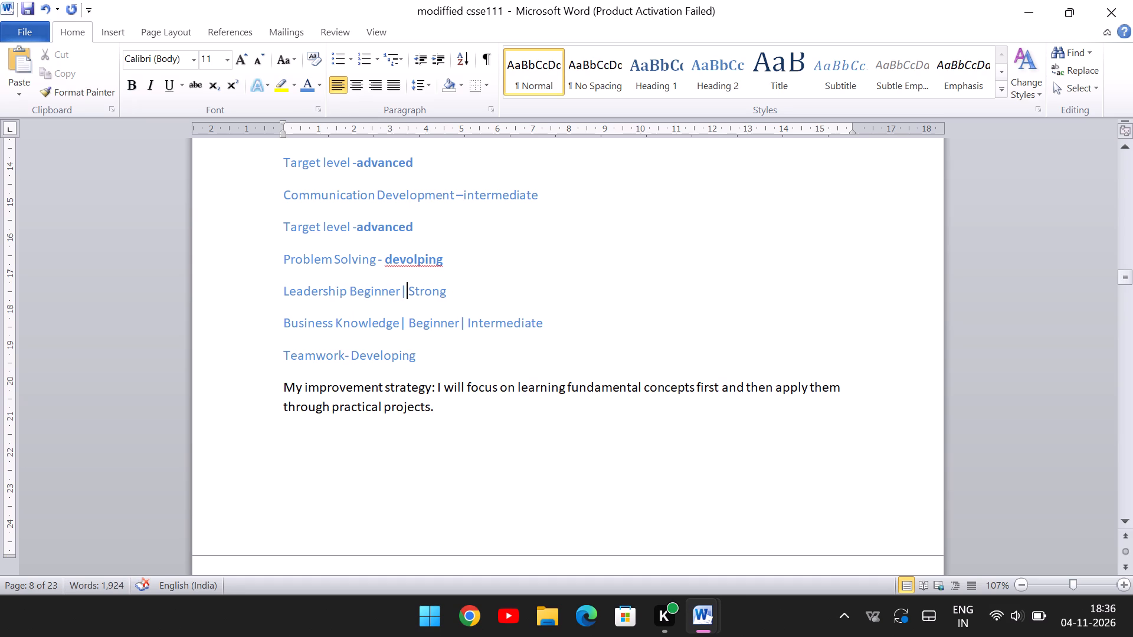
{"action": "key", "text": "BackSpace"}
{"action": "key", "text": "BackSpace"}
{"action": "key", "text": "BackSpace"}
{"action": "key", "text": "BackSpace"}
{"action": "key", "text": "BackSpace"}
{"action": "key", "text": "BackSpace"}
{"action": "key", "text": "BackSpace"}
{"action": "key", "text": "BackSpace"}
{"action": "key", "text": "BackSpace"}
{"action": "key", "text": "BackSpace"}
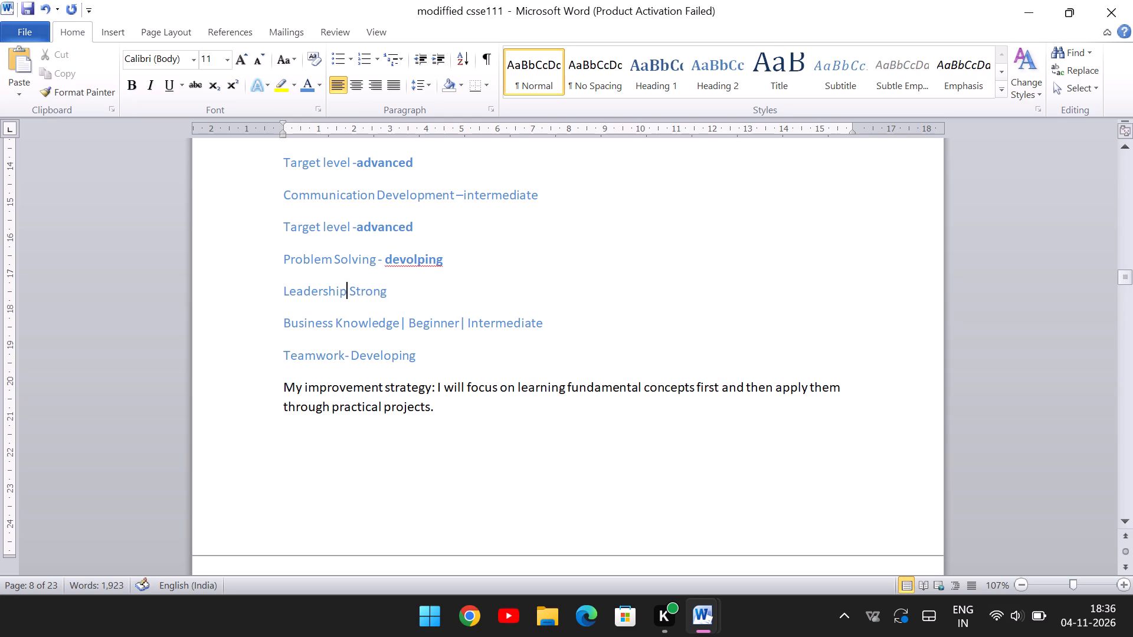
{"action": "key", "text": "minus"}
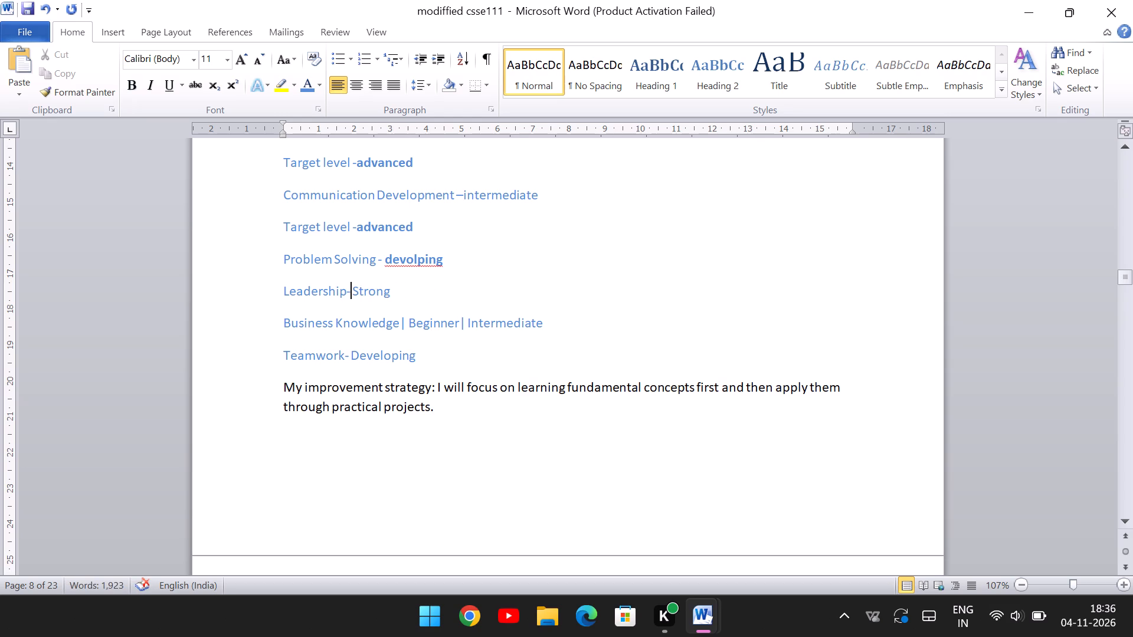
Make the word "Strong" in the Leadership line bold.
{"action": "left_click_drag", "start_coordinate": [352, 288], "coordinate": [397, 289]}
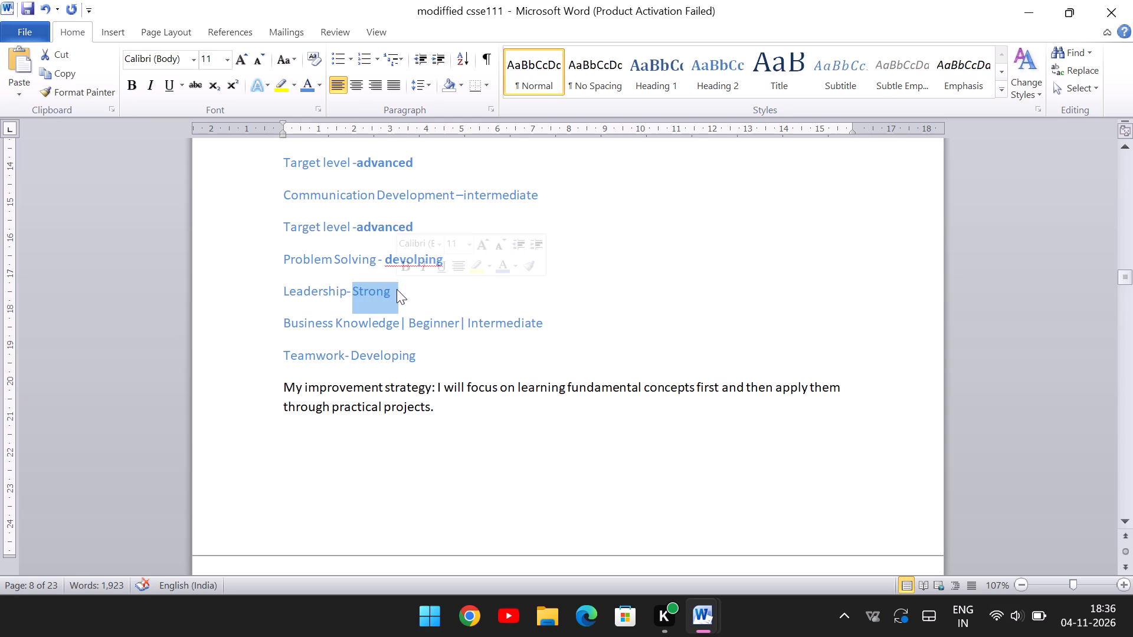
{"action": "left_click", "coordinate": [406, 270]}
{"action": "left_click", "coordinate": [431, 345]}
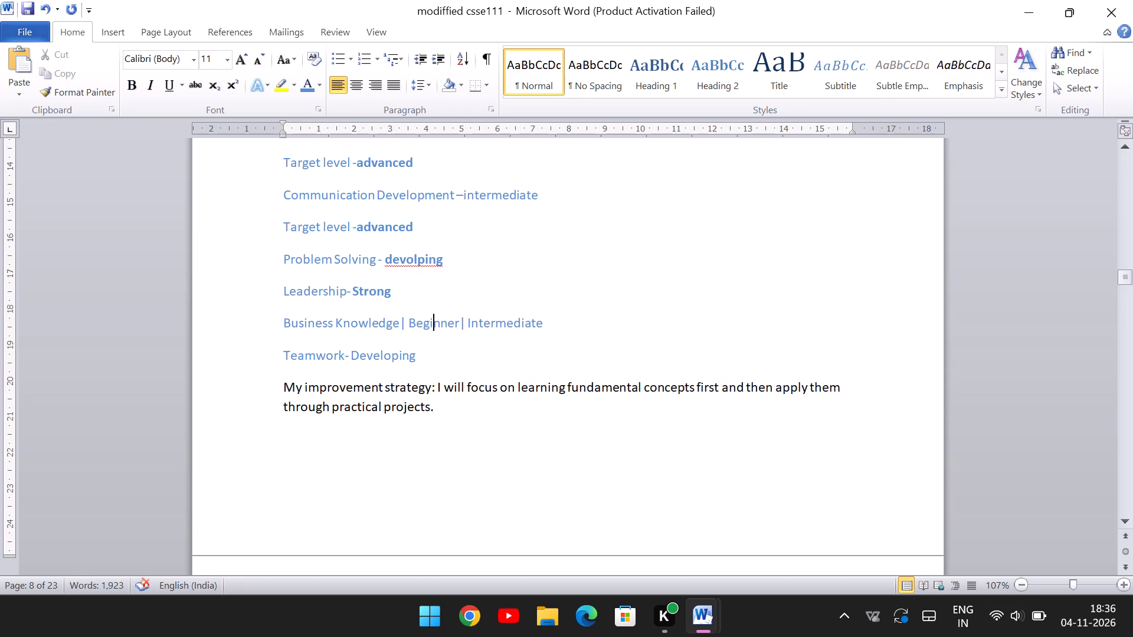
Replace the first vertical bar in the Business Knowledge line with a hyphen and move "| Intermediate" onto a new line.
{"action": "left_click_drag", "start_coordinate": [402, 320], "coordinate": [408, 321]}
{"action": "key", "text": "BackSpace"}
{"action": "key", "text": "minus"}
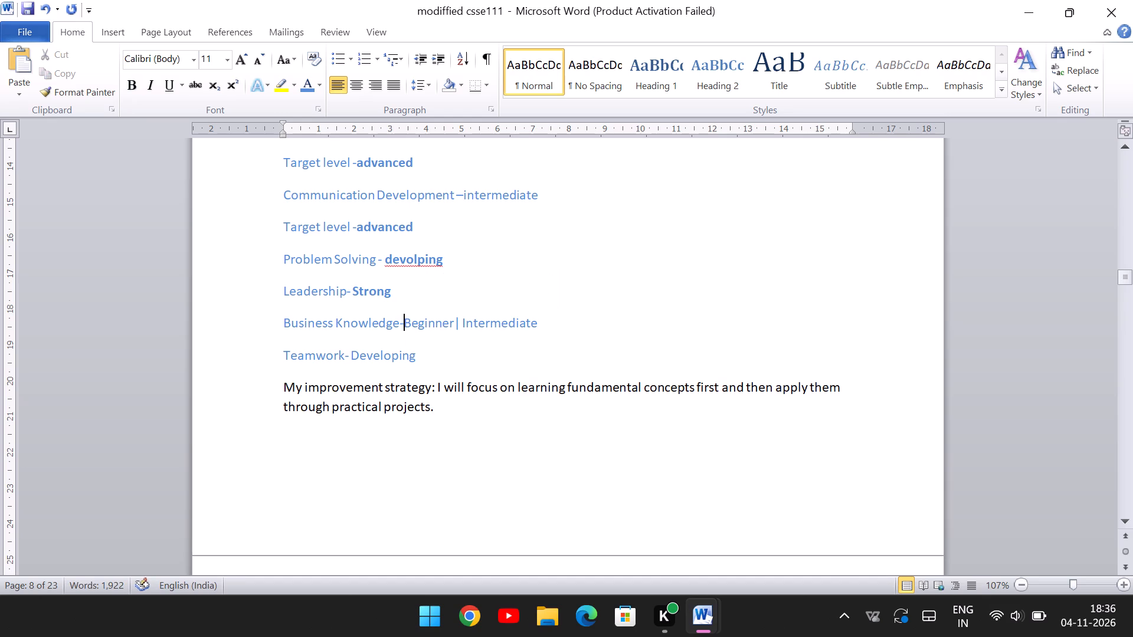
{"action": "left_click", "coordinate": [454, 329]}
{"action": "key", "text": "Return"}
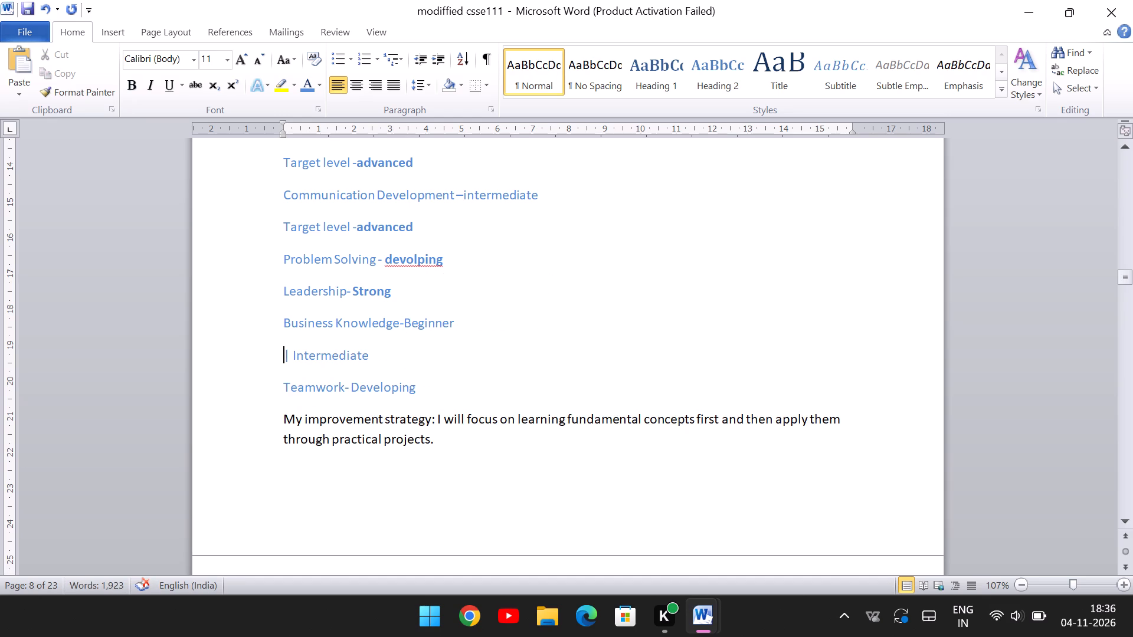
Copy "Target level" from below the Communication Development line, paste it before "Intermediate" under Business Knowledge, and add a hyphen after it.
{"action": "left_click_drag", "start_coordinate": [284, 228], "coordinate": [335, 231]}
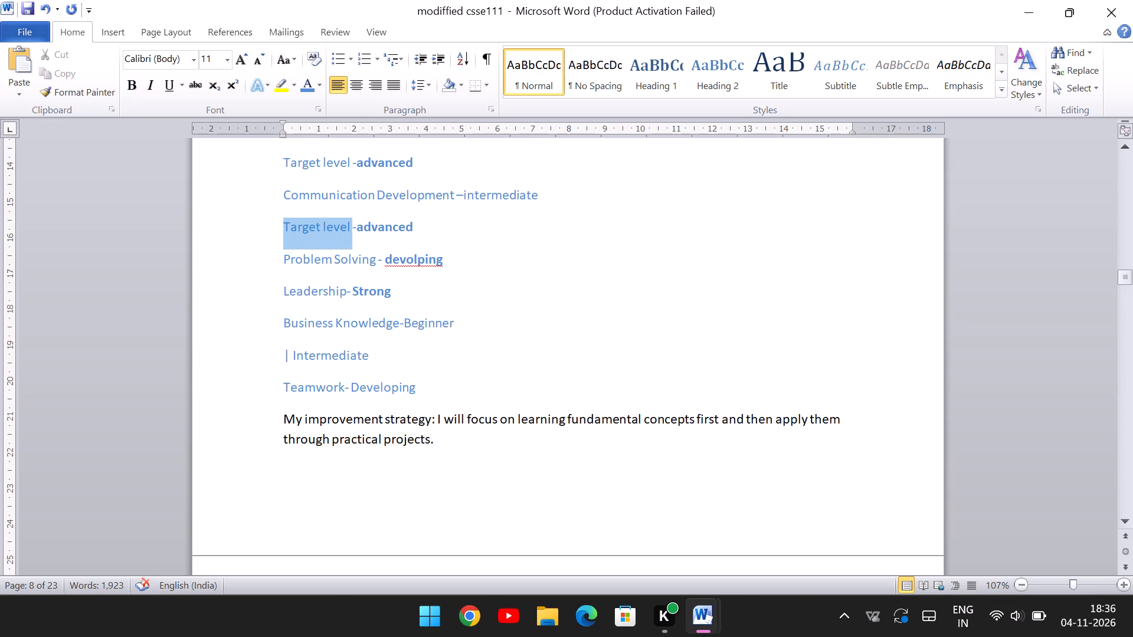
{"action": "left_click_drag", "start_coordinate": [335, 231], "coordinate": [336, 231]}
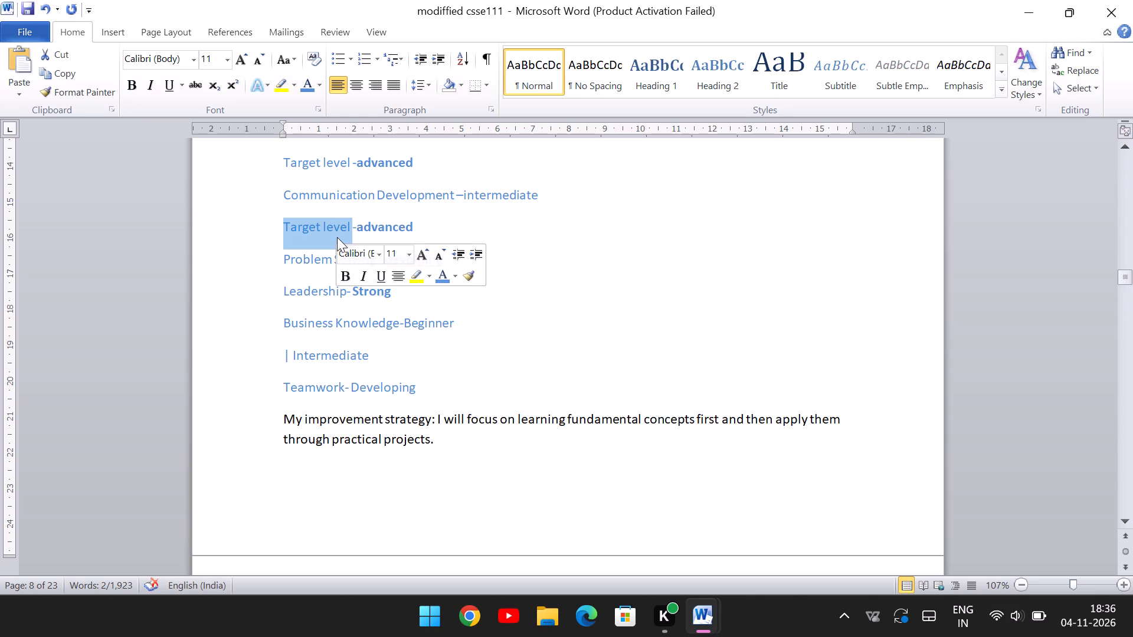
{"action": "right_click", "coordinate": [334, 237]}
{"action": "left_click", "coordinate": [356, 260]}
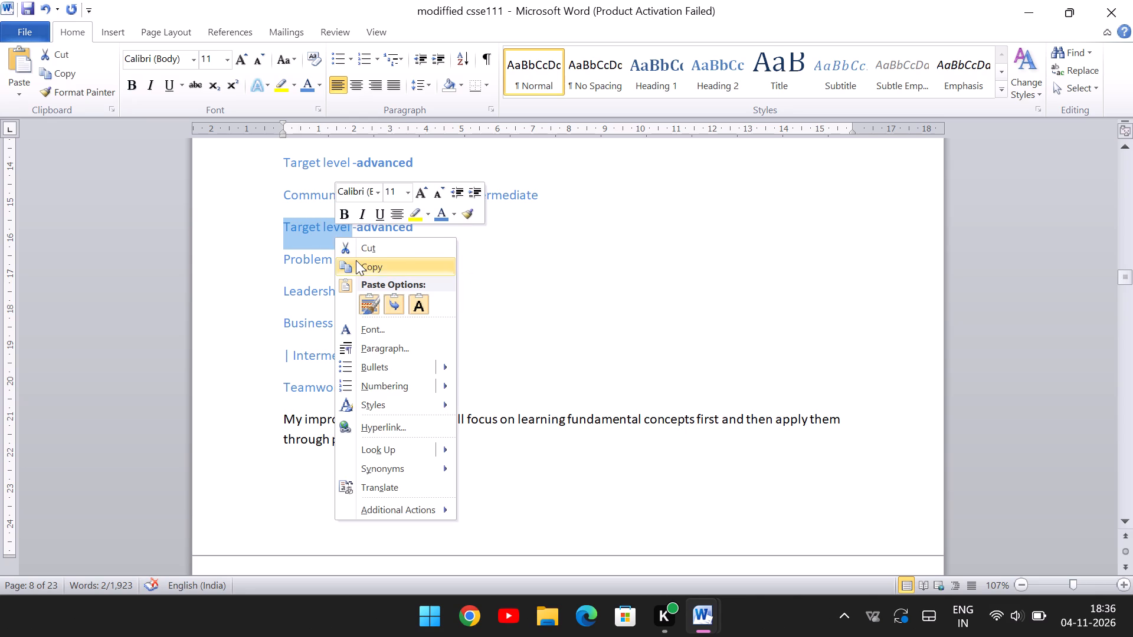
{"action": "left_click", "coordinate": [287, 354]}
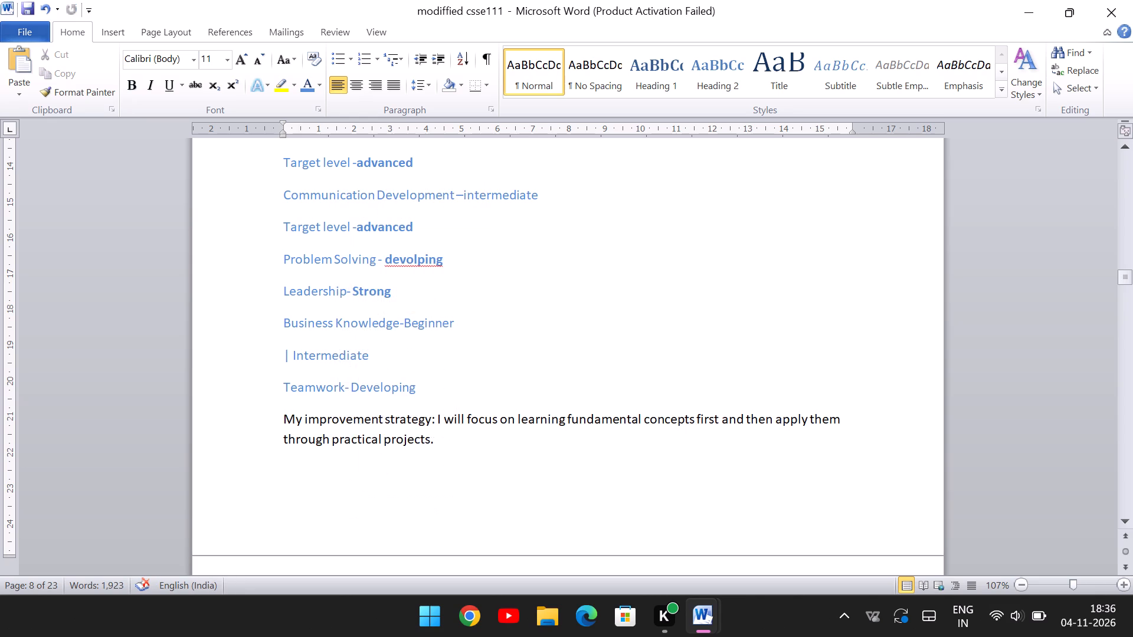
{"action": "key", "text": "ctrl+v"}
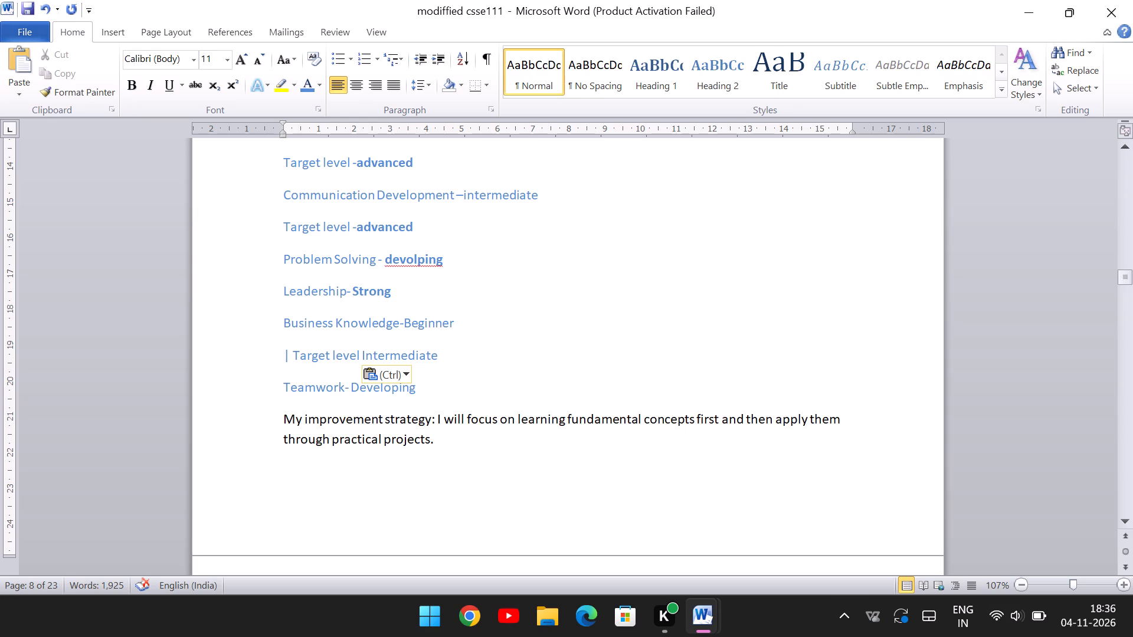
{"action": "key", "text": "minus"}
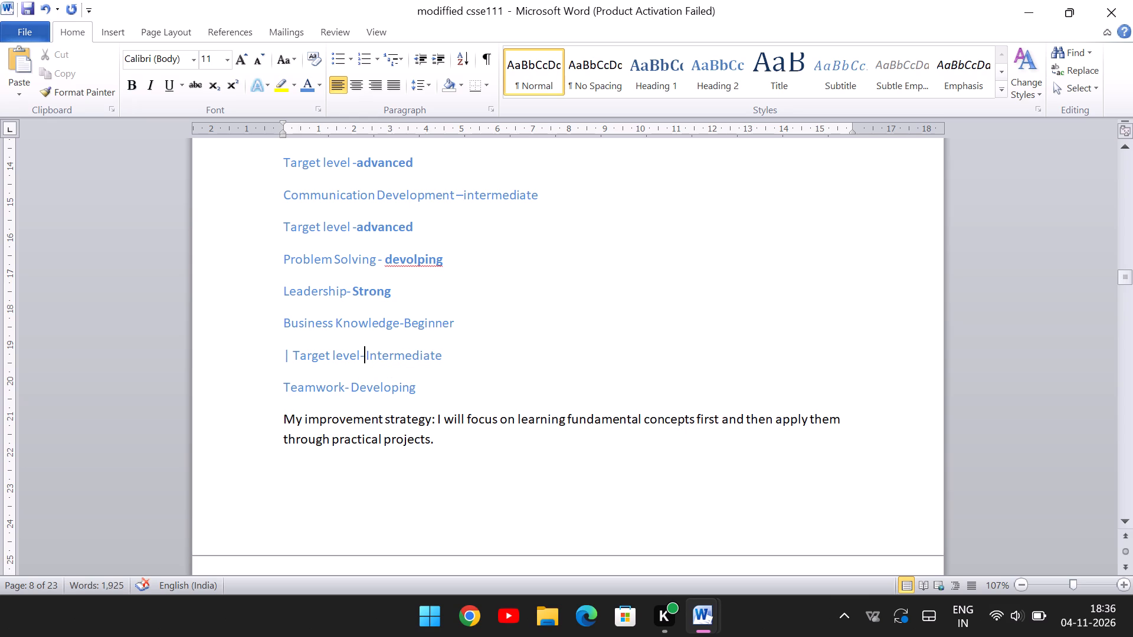
Replace "advanced" with "professional" in the target level line below Communication Development.
{"action": "left_click_drag", "start_coordinate": [359, 228], "coordinate": [424, 236]}
{"action": "key", "text": "BackSpace"}
{"action": "type", "text": "pro"}
{"action": "key", "text": "Return"}
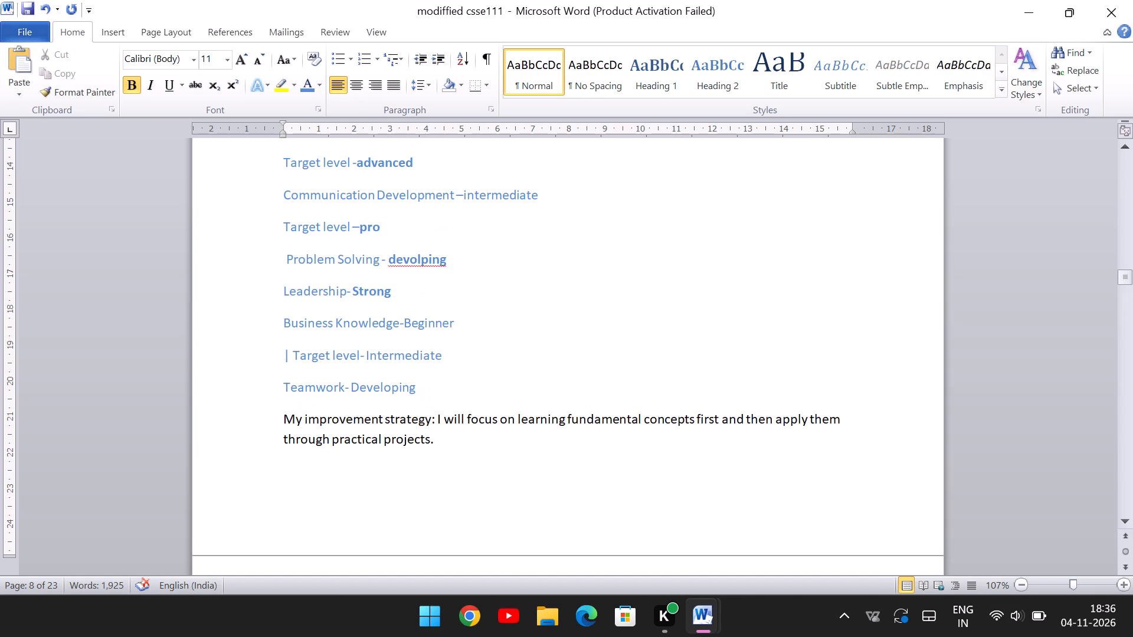
{"action": "left_click", "coordinate": [391, 228]}
{"action": "type", "text": "fessional"}
Replace "devolping" in the Problem Solving line with "intermediate" and remove the space after the hyphen.
{"action": "left_click", "coordinate": [388, 261]}
{"action": "key", "text": "BackSpace"}
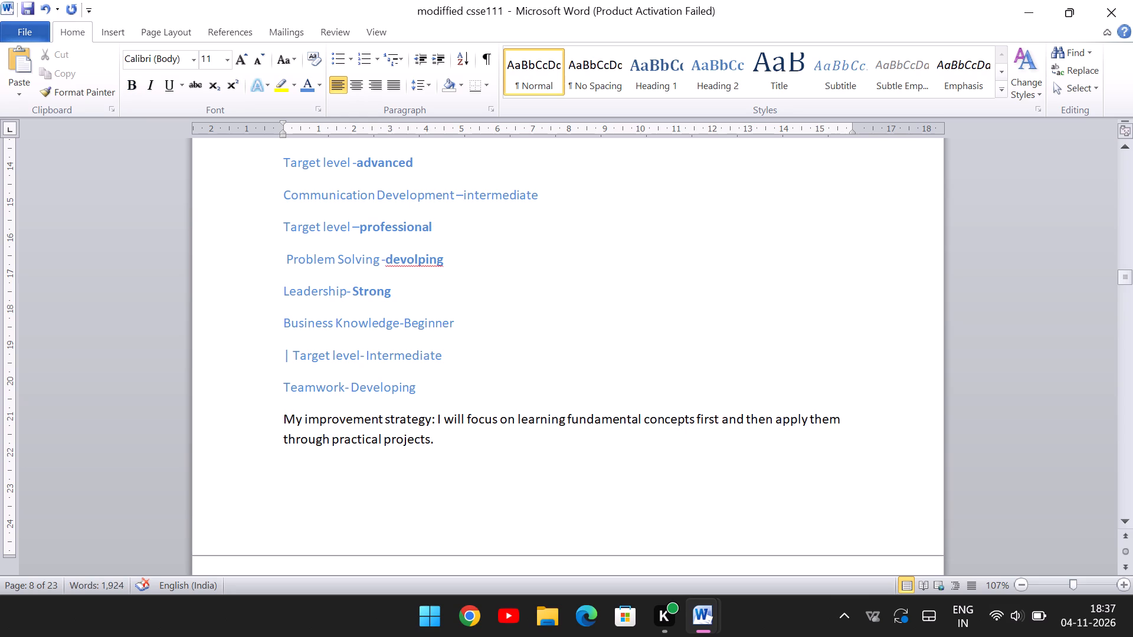
{"action": "left_click", "coordinate": [381, 260]}
{"action": "key", "text": "space"}
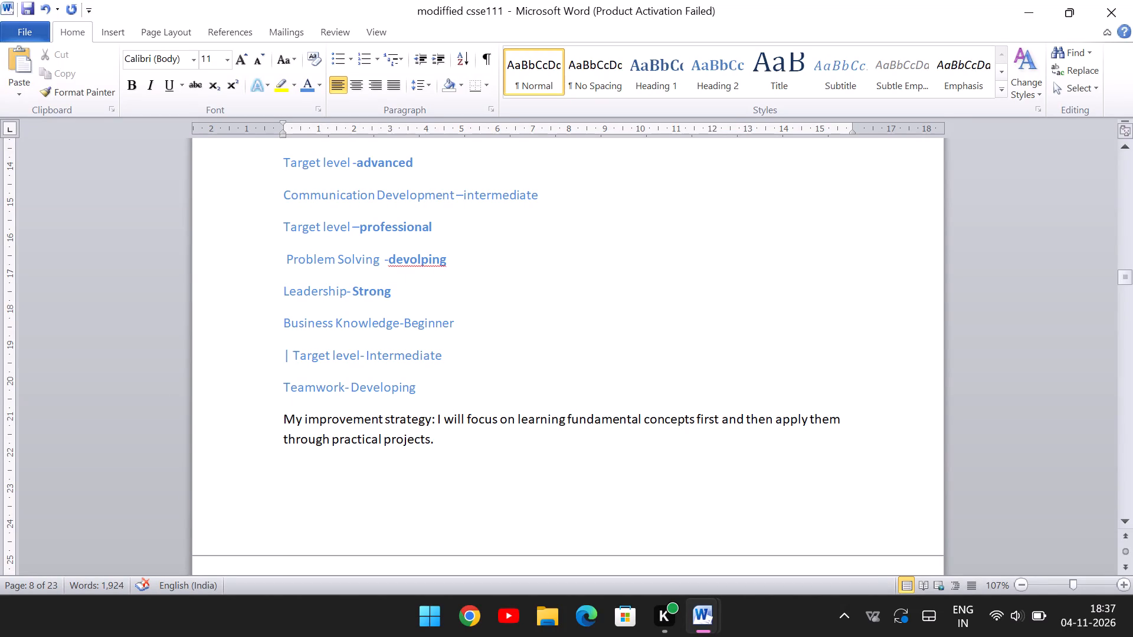
{"action": "left_click_drag", "start_coordinate": [391, 258], "coordinate": [449, 267]}
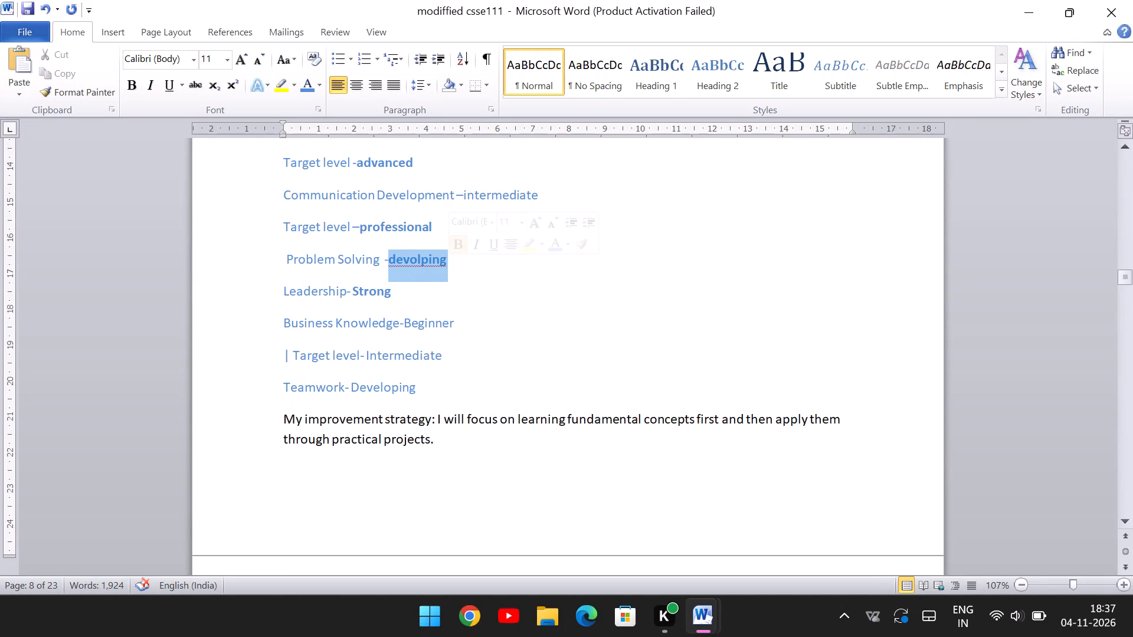
{"action": "key", "text": "BackSpace"}
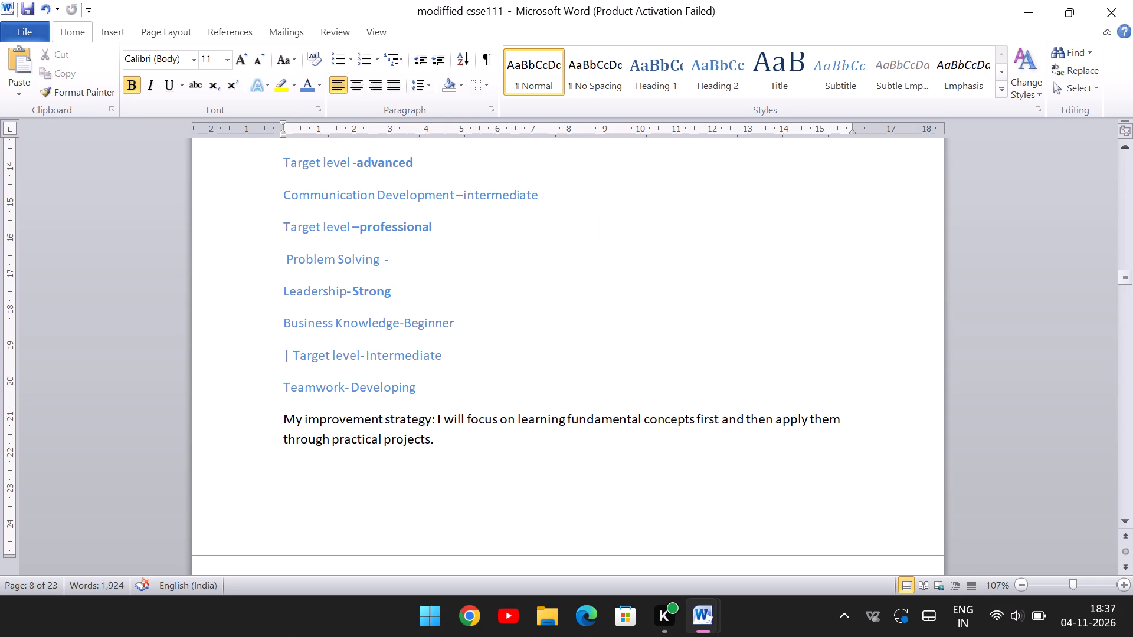
{"action": "type", "text": "intermediate"}
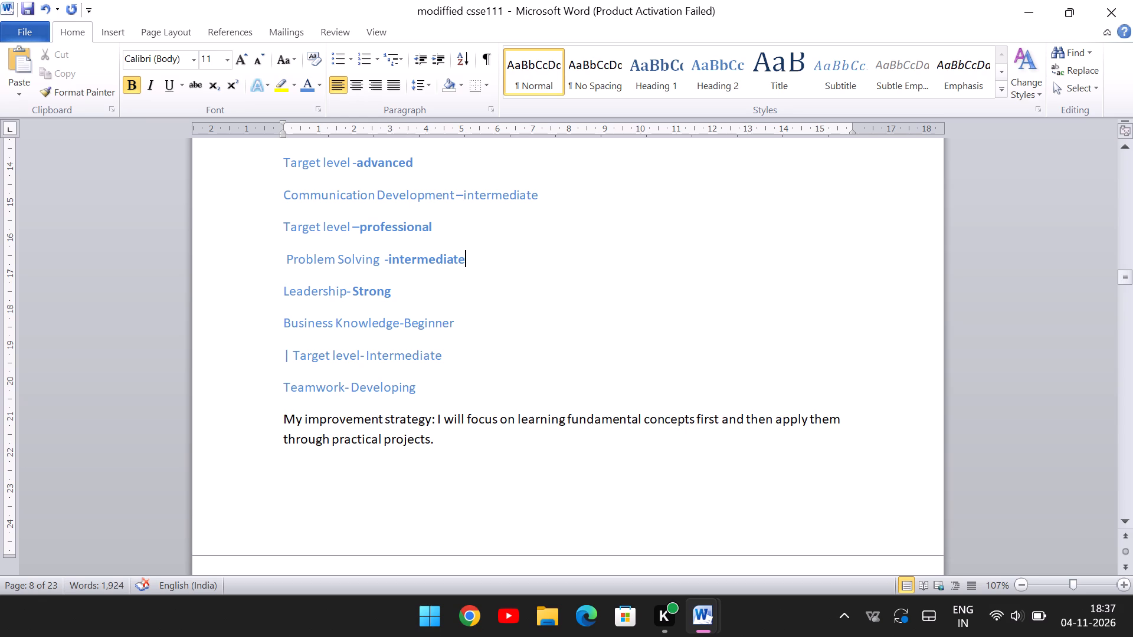
{"action": "left_click", "coordinate": [353, 295]}
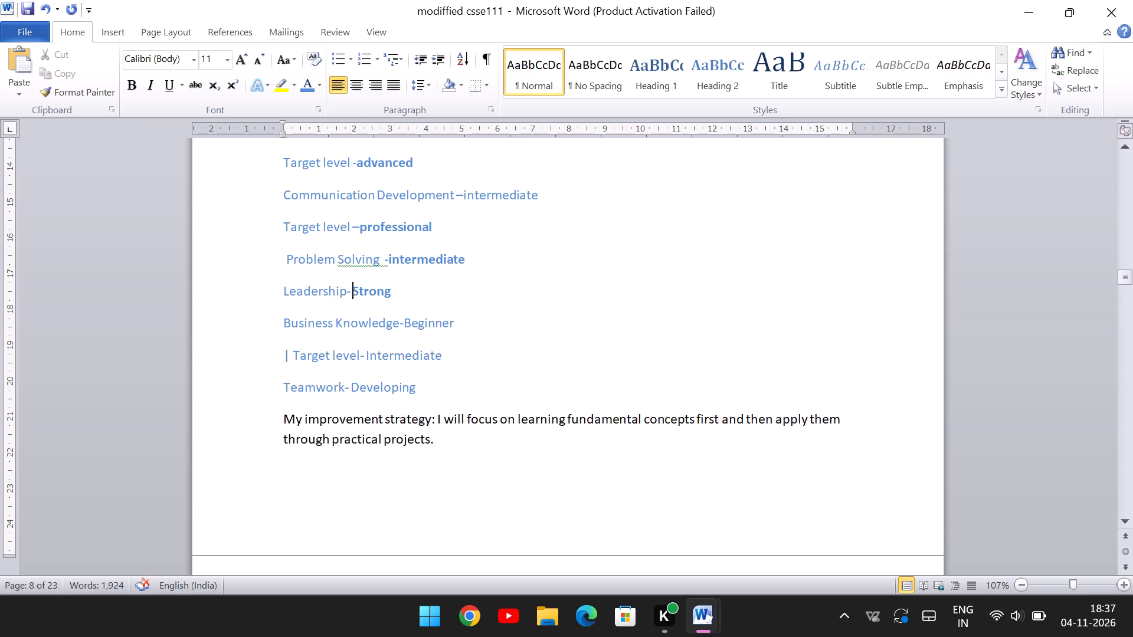
{"action": "left_click", "coordinate": [385, 260]}
{"action": "key", "text": "BackSpace"}
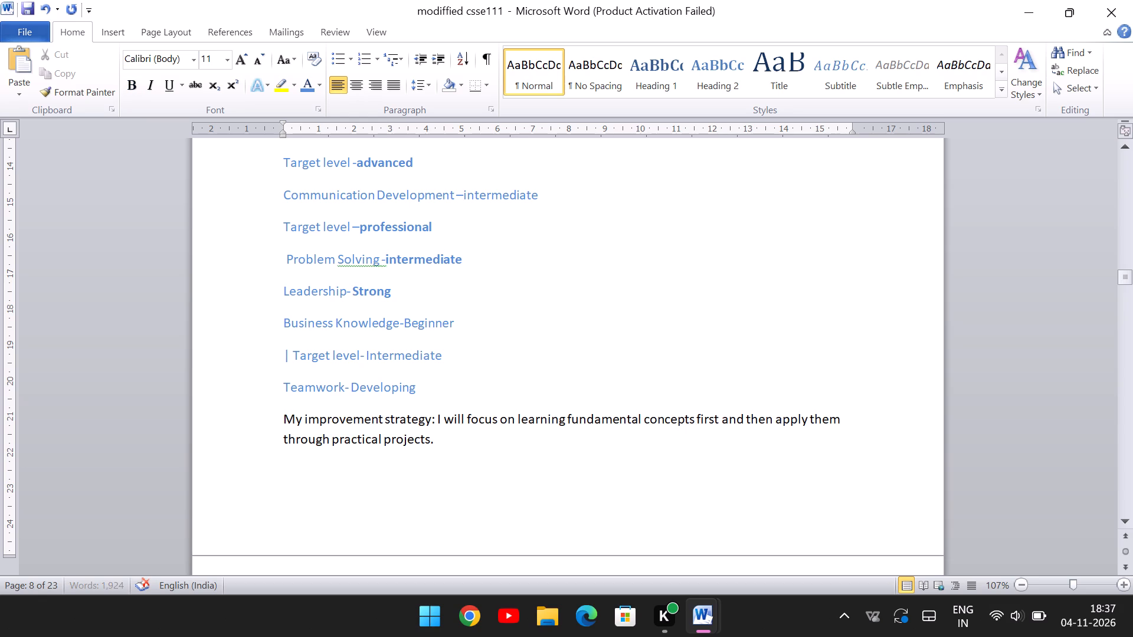
{"action": "left_click", "coordinate": [349, 291]}
Remove the space before the hyphen in the "Overall Skill(current level)" line.
{"action": "scroll", "coordinate": [398, 296], "scroll_direction": "up", "scroll_amount": 9}
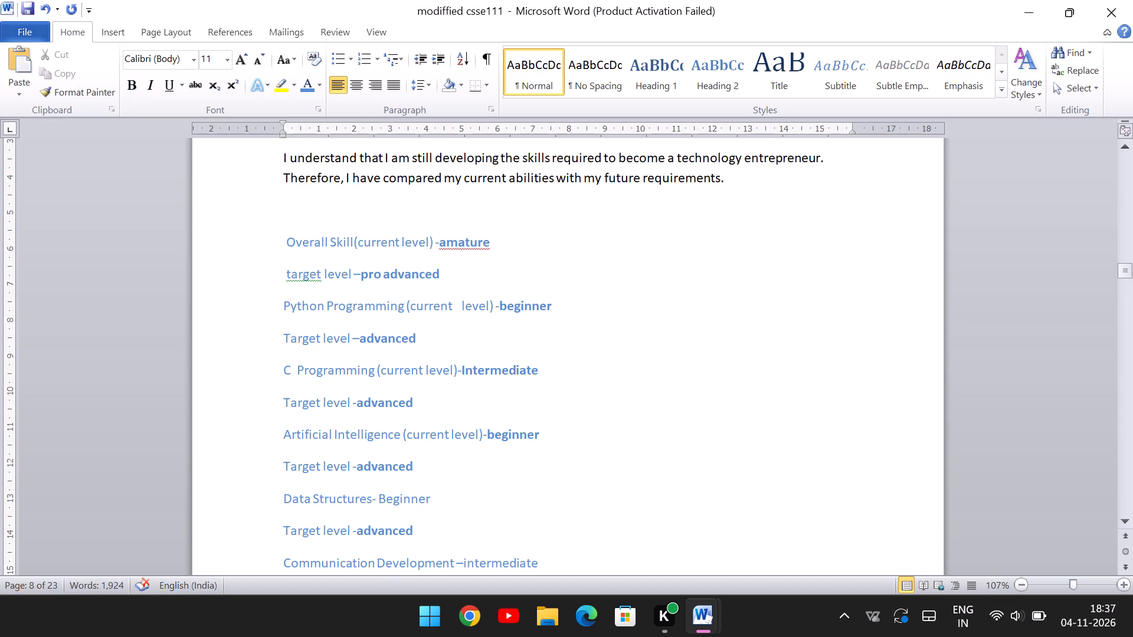
{"action": "left_click", "coordinate": [437, 291]}
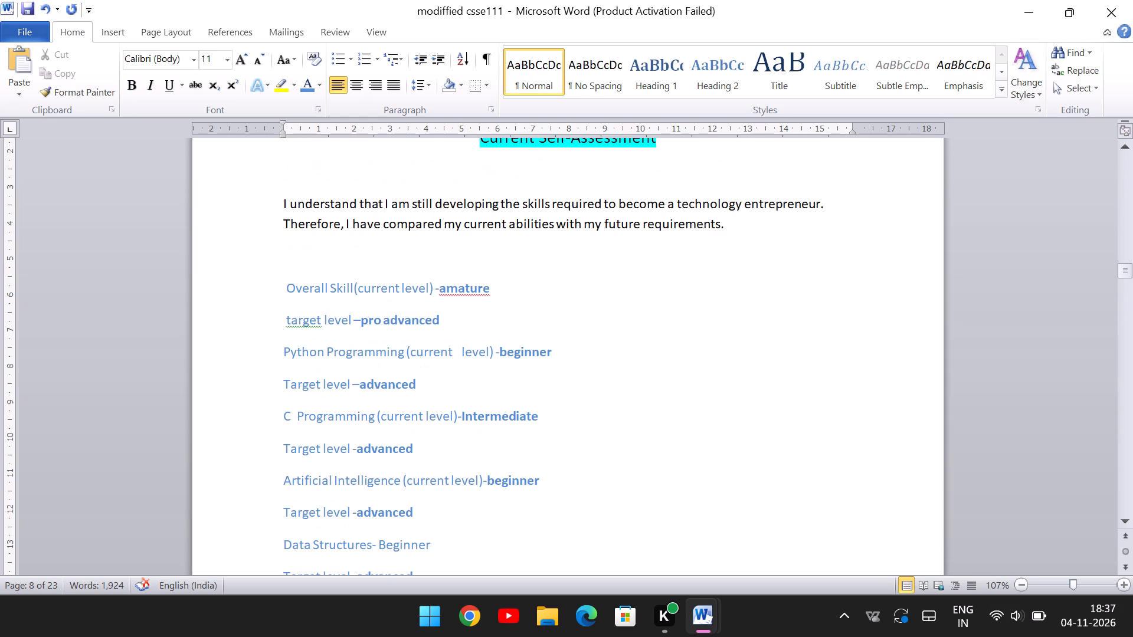
{"action": "key", "text": "BackSpace"}
{"action": "key", "text": "space"}
{"action": "key", "text": "BackSpace"}
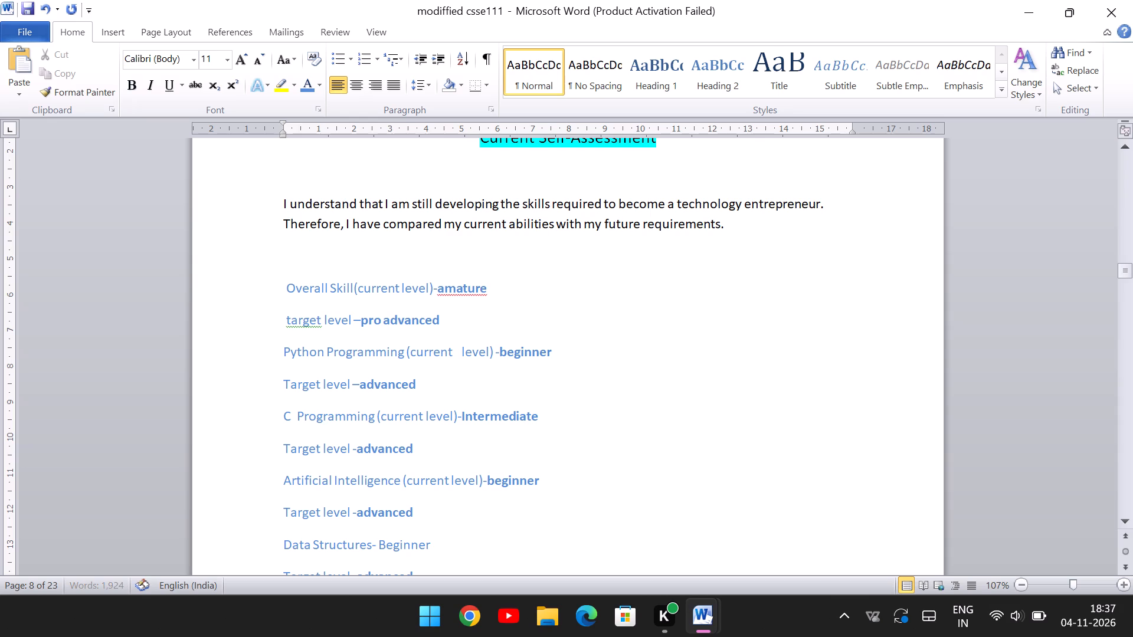
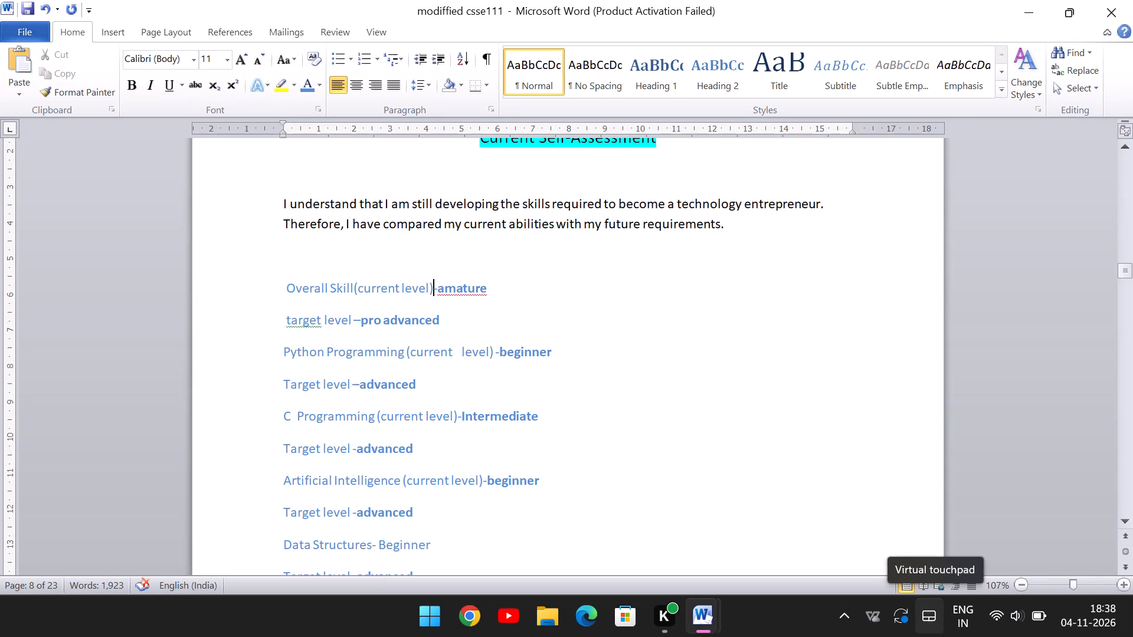
Raise the display brightness slightly in the system quick settings and return to the document.
{"action": "scroll", "coordinate": [850, 602], "scroll_direction": "down", "scroll_amount": 2}
{"action": "left_click", "coordinate": [1011, 610]}
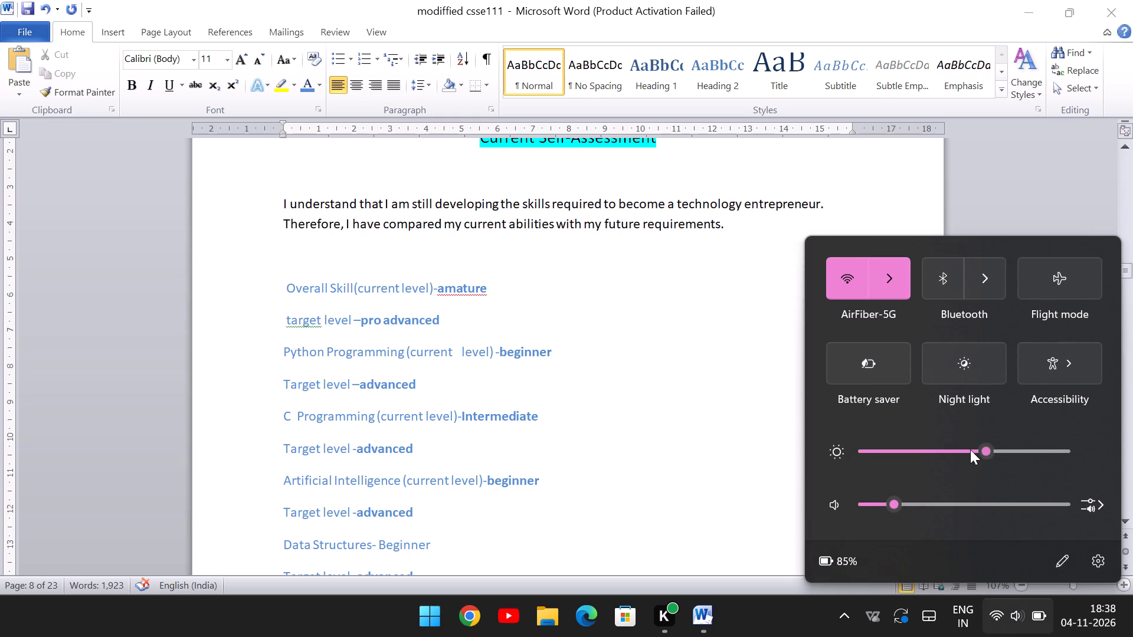
{"action": "left_click_drag", "start_coordinate": [974, 451], "coordinate": [1012, 451]}
{"action": "left_click_drag", "start_coordinate": [1012, 451], "coordinate": [995, 449]}
{"action": "left_click", "coordinate": [623, 389]}
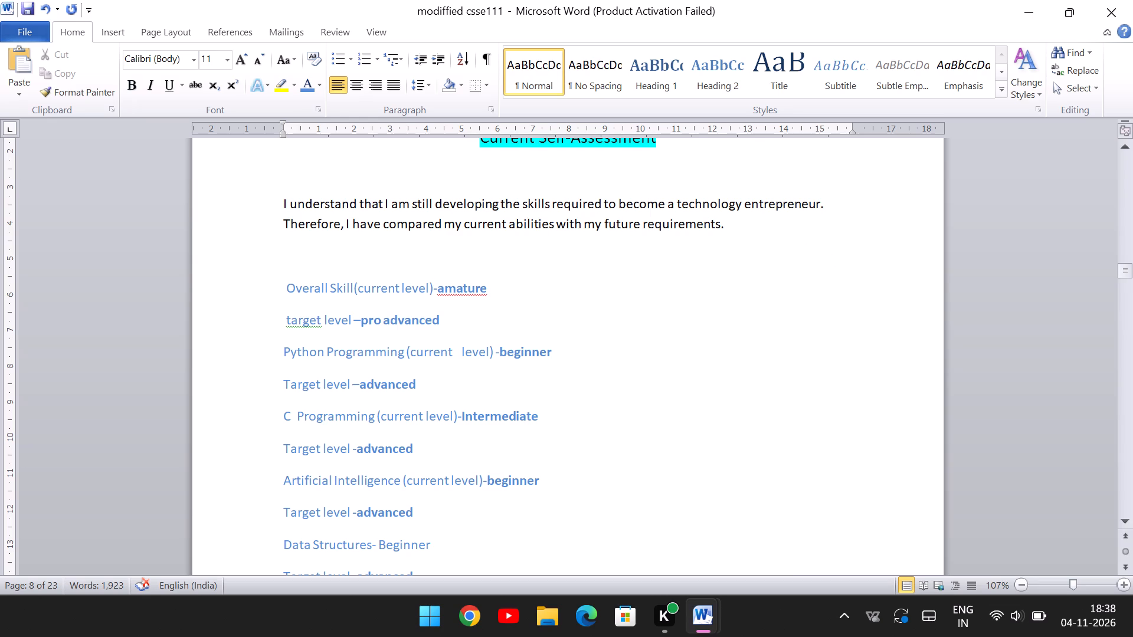
Remove "pro" before "advanced" in the target level line below Overall Skill.
{"action": "left_click", "coordinate": [379, 321]}
{"action": "key", "text": "BackSpace"}
{"action": "key", "text": "BackSpace"}
{"action": "key", "text": "BackSpace"}
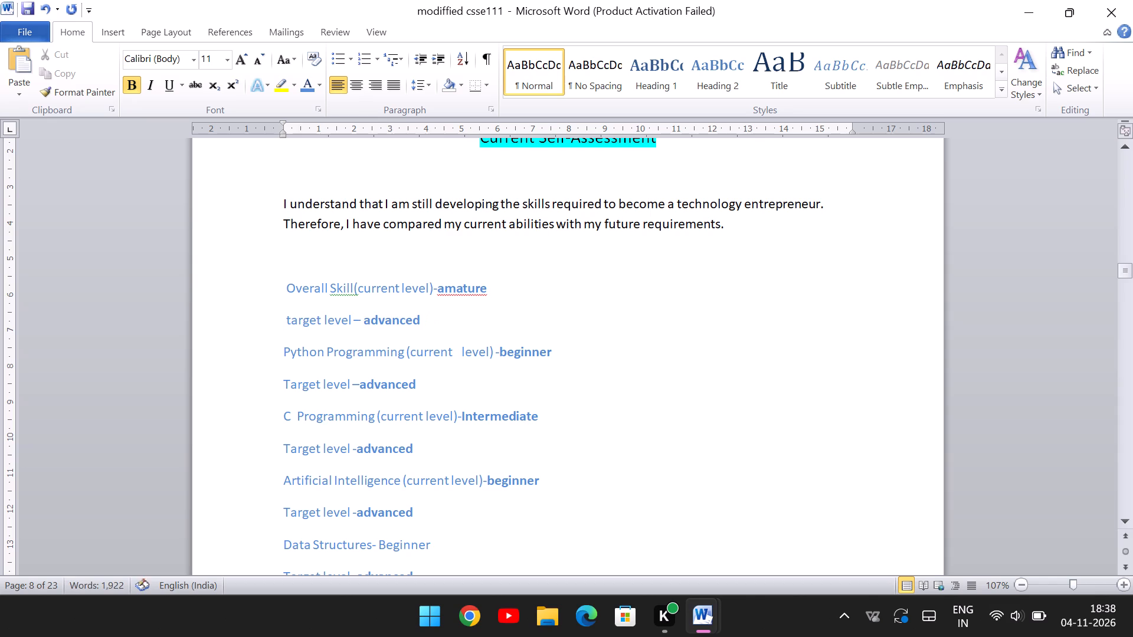
Replace "amature" in the Overall Skill line with "beginner" copied from the Python Programming line, without leaving an extra blank line.
{"action": "left_click_drag", "start_coordinate": [438, 287], "coordinate": [496, 293]}
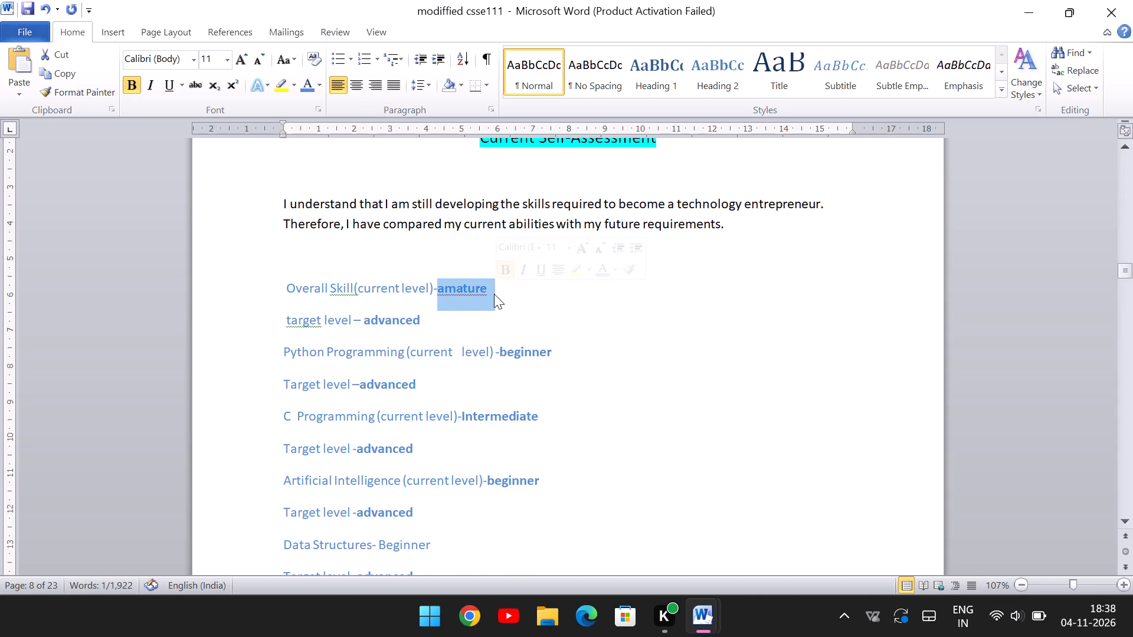
{"action": "key", "text": "BackSpace"}
{"action": "key", "text": "Return"}
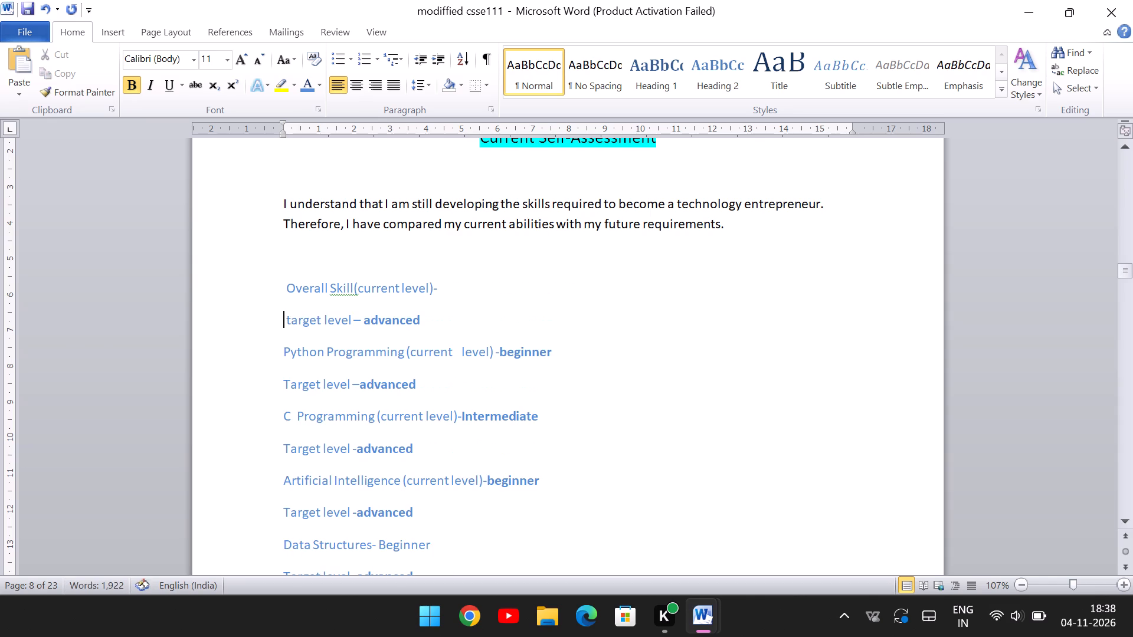
{"action": "left_click_drag", "start_coordinate": [502, 352], "coordinate": [564, 361]}
{"action": "right_click", "coordinate": [556, 357]}
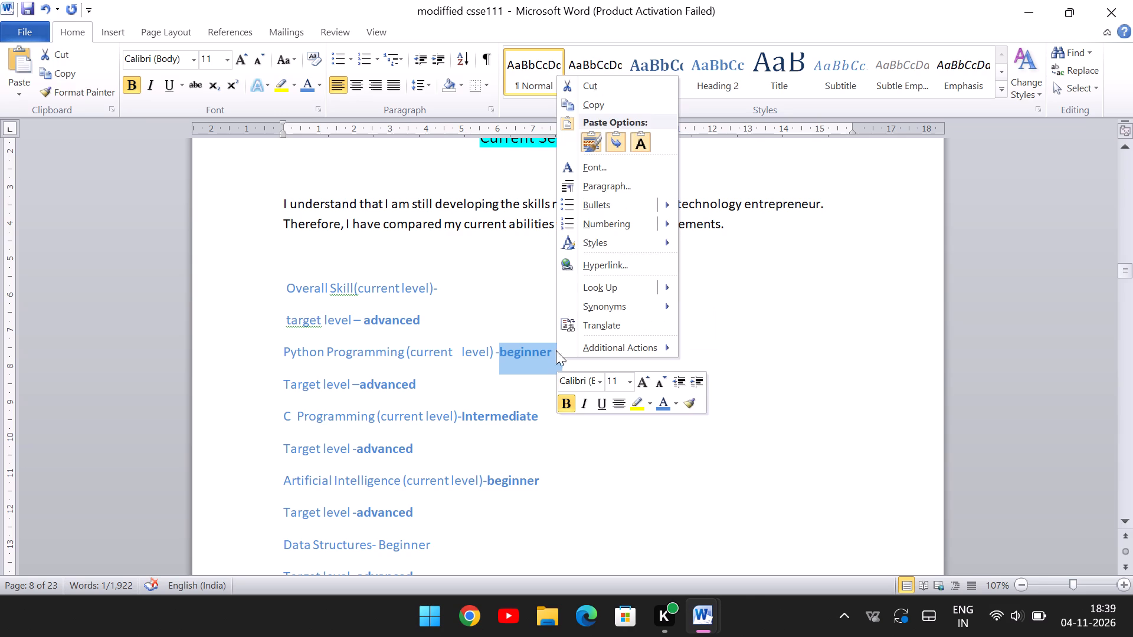
{"action": "left_click", "coordinate": [636, 98]}
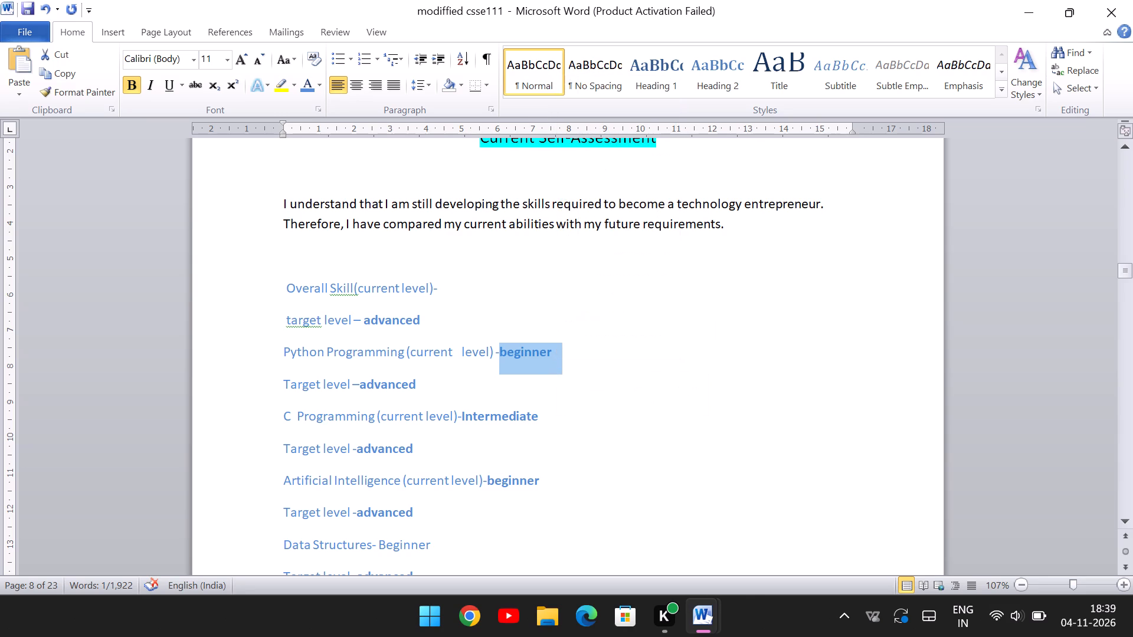
{"action": "left_click", "coordinate": [440, 295]}
{"action": "key", "text": "ctrl+v"}
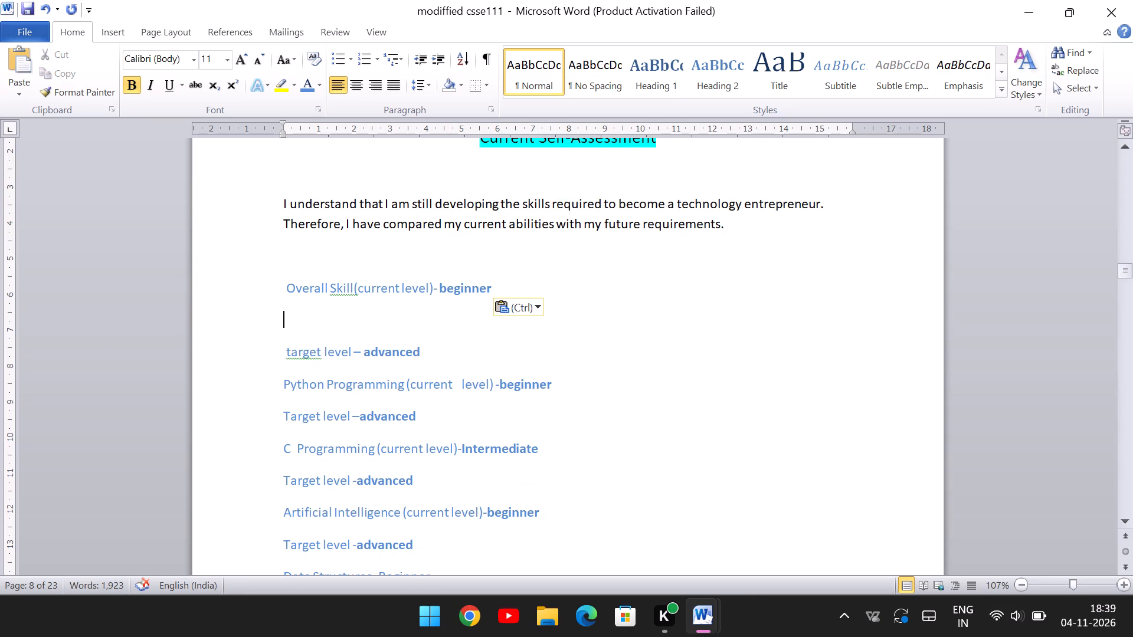
{"action": "key", "text": "BackSpace"}
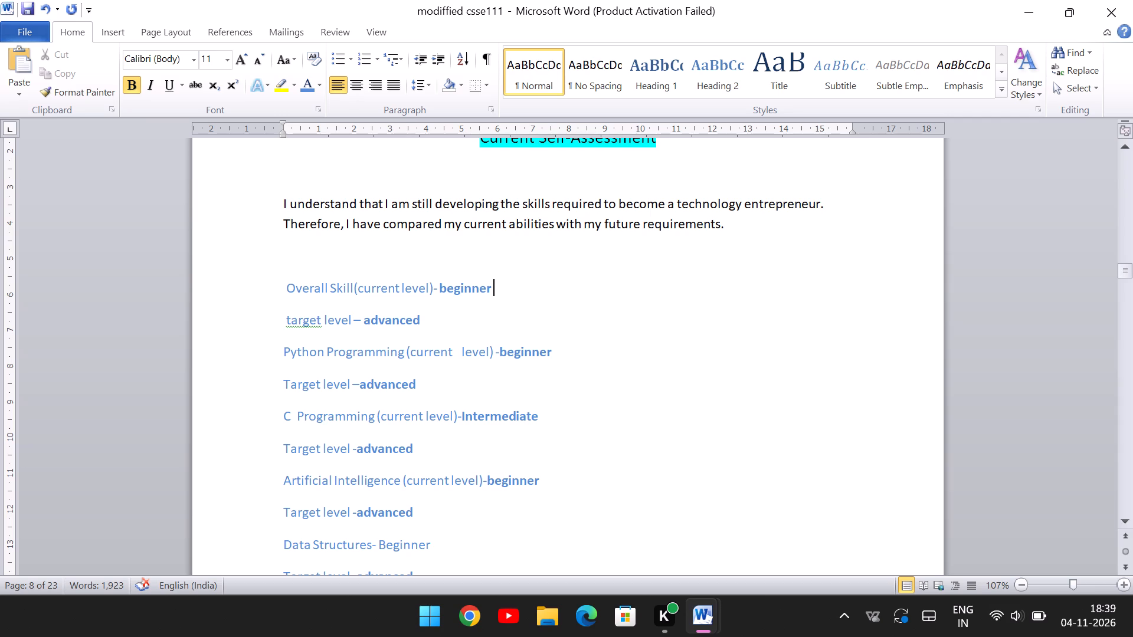
Capitalize the first letter of "target level" in the line below Overall Skill.
{"action": "left_click", "coordinate": [287, 323]}
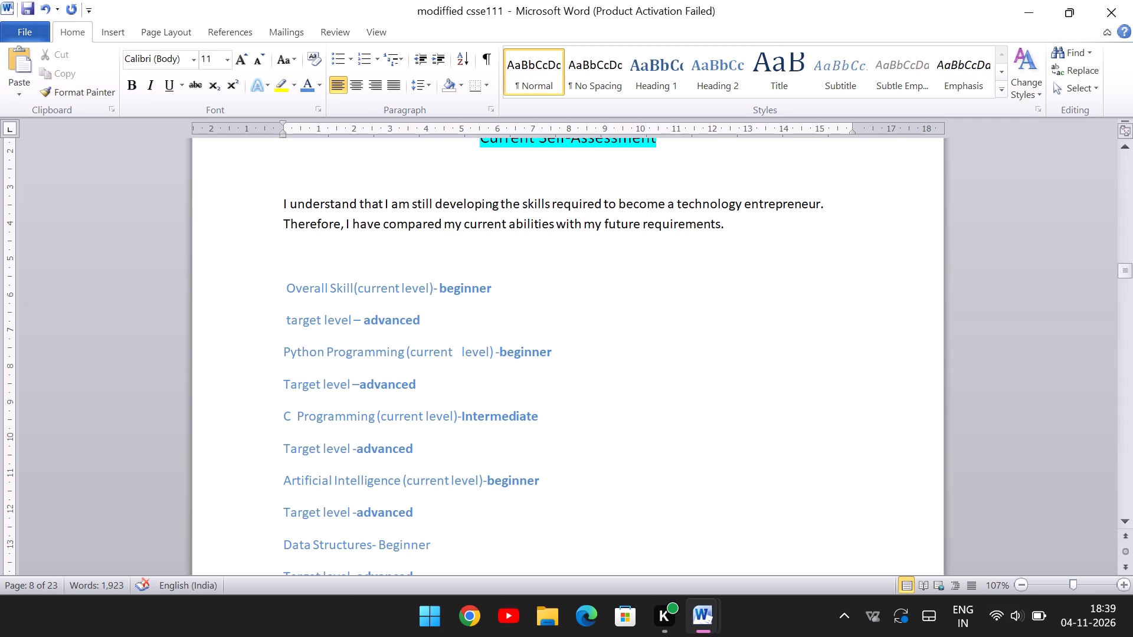
{"action": "left_click", "coordinate": [290, 324]}
{"action": "key", "text": "BackSpace"}
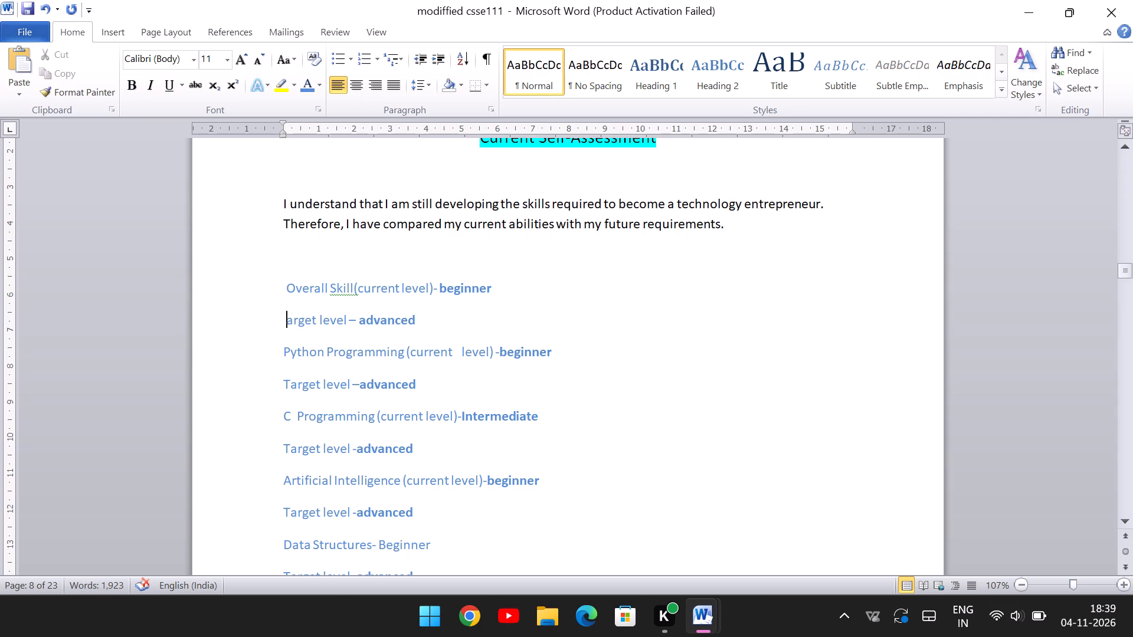
{"action": "key", "text": "t"}
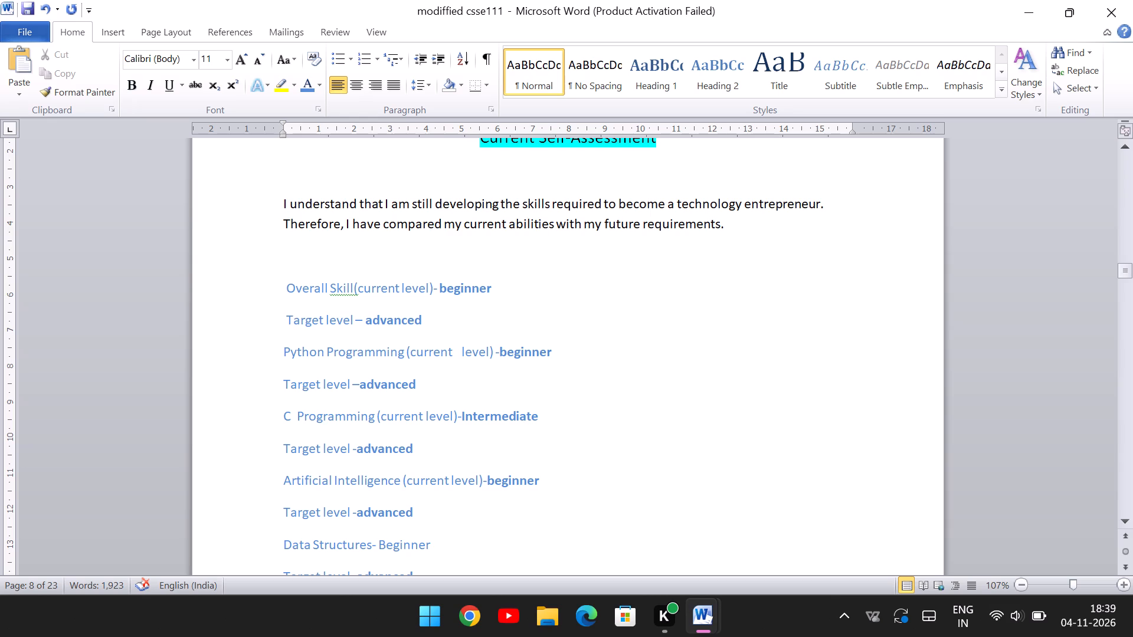
Change "Skill" to "skills" in the Overall line and add a space before "(current level)".
{"action": "scroll", "coordinate": [386, 428], "scroll_direction": "down", "scroll_amount": 2}
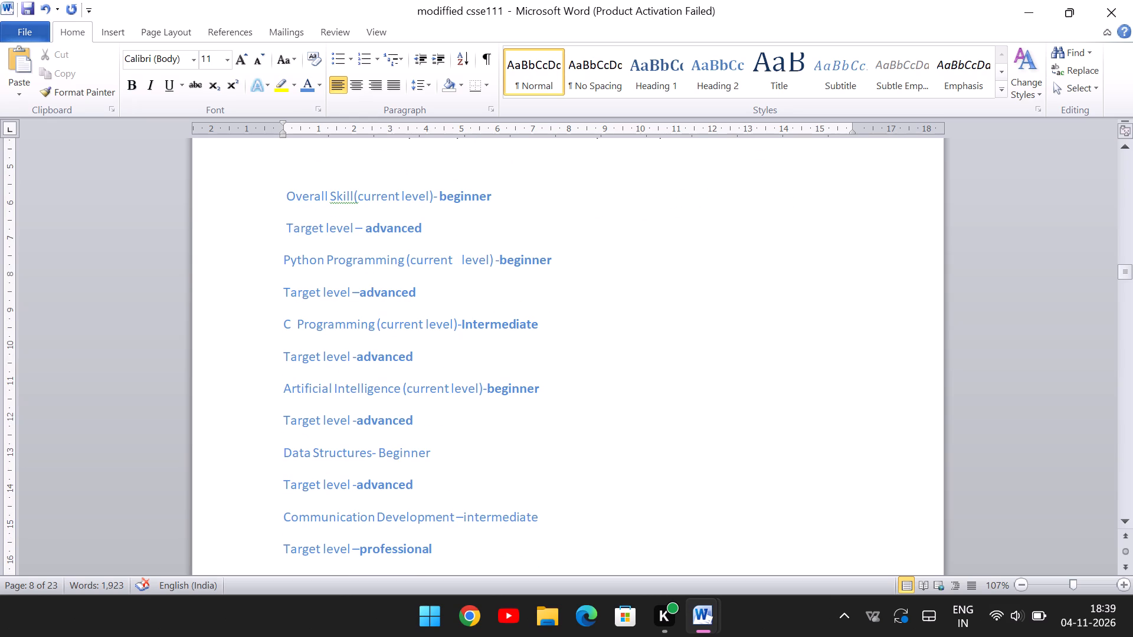
{"action": "left_click", "coordinate": [336, 198]}
{"action": "key", "text": "BackSpace"}
{"action": "key", "text": "s"}
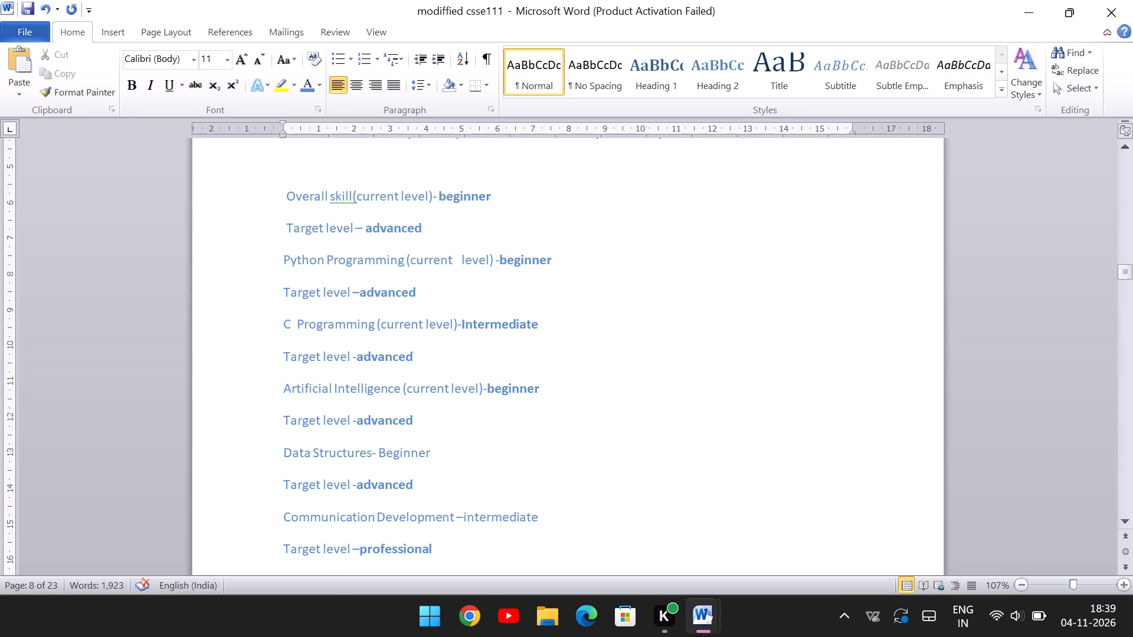
{"action": "left_click", "coordinate": [353, 241]}
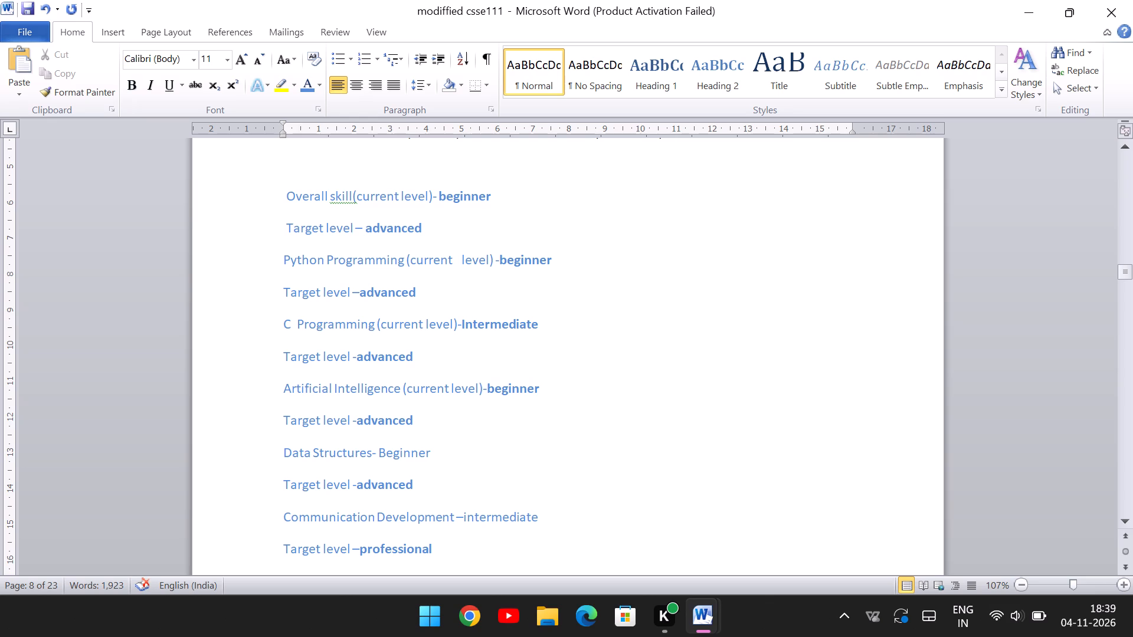
{"action": "left_click", "coordinate": [352, 203]}
{"action": "key", "text": "s"}
{"action": "key", "text": "space"}
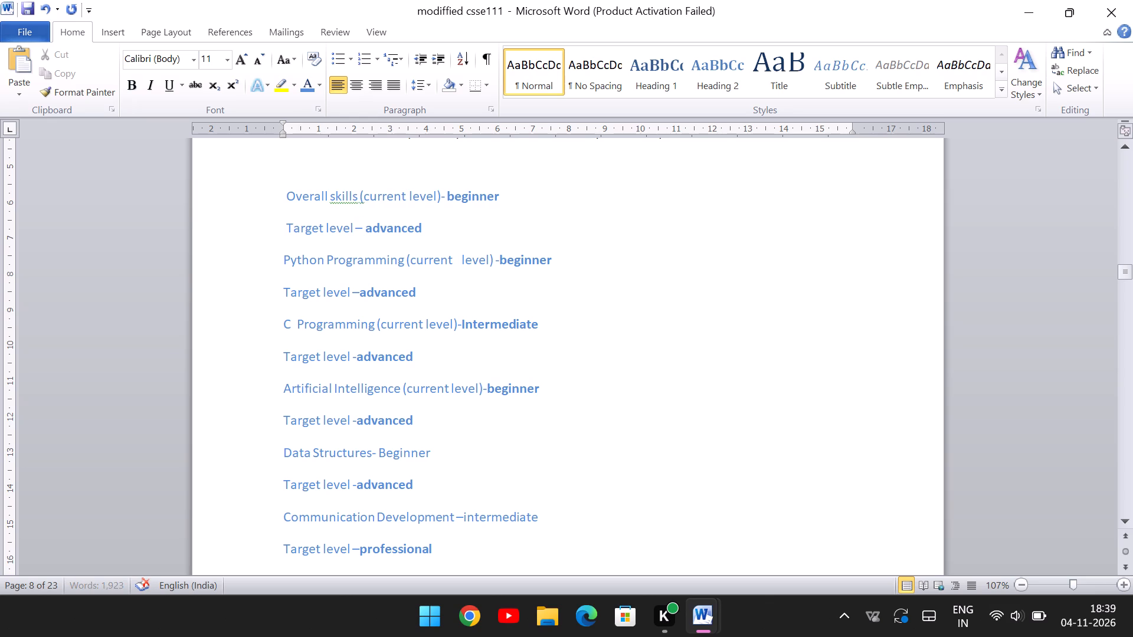
{"action": "left_click", "coordinate": [365, 258]}
Add a space before the hyphen in the "Overall skills (current level)" line.
{"action": "left_click", "coordinate": [438, 202]}
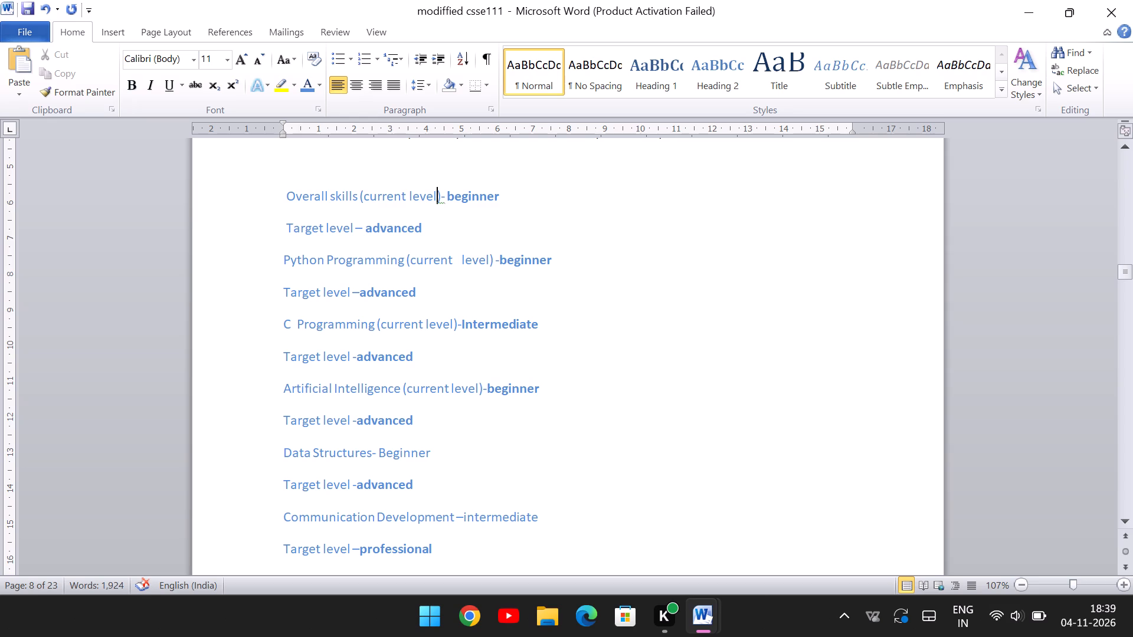
{"action": "left_click", "coordinate": [441, 203]}
{"action": "key", "text": "c"}
{"action": "key", "text": "BackSpace"}
{"action": "key", "text": "space"}
{"action": "left_click", "coordinate": [444, 260]}
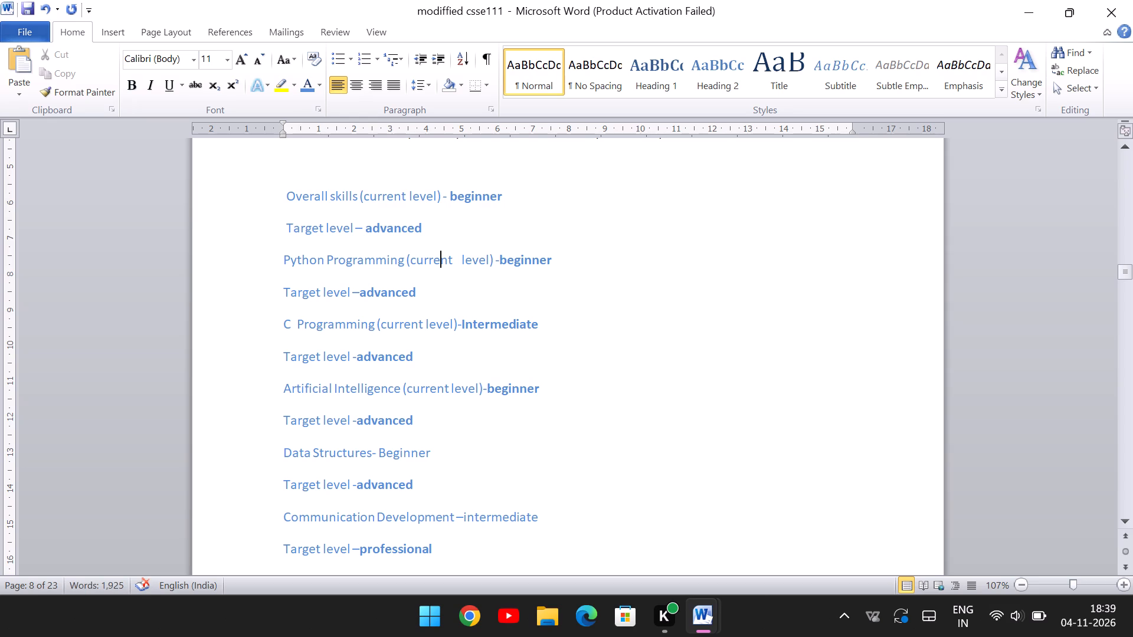
Delete "Intermediate" from the target level line below Business Knowledge, keeping the hyphen.
{"action": "scroll", "coordinate": [406, 377], "scroll_direction": "down", "scroll_amount": 4}
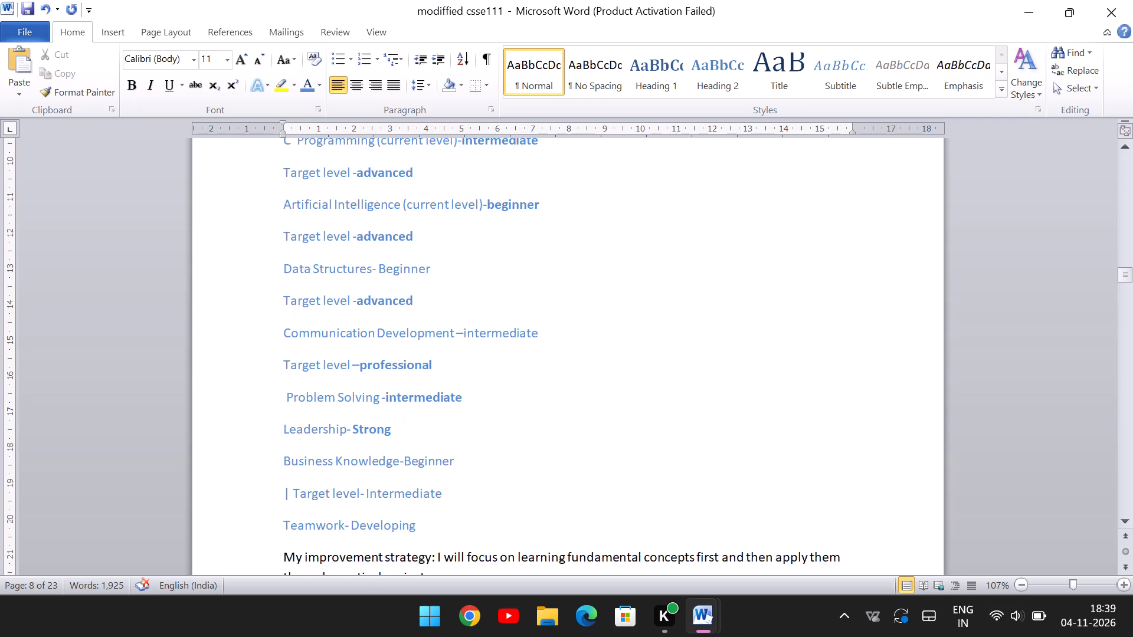
{"action": "scroll", "coordinate": [406, 377], "scroll_direction": "down", "scroll_amount": 3}
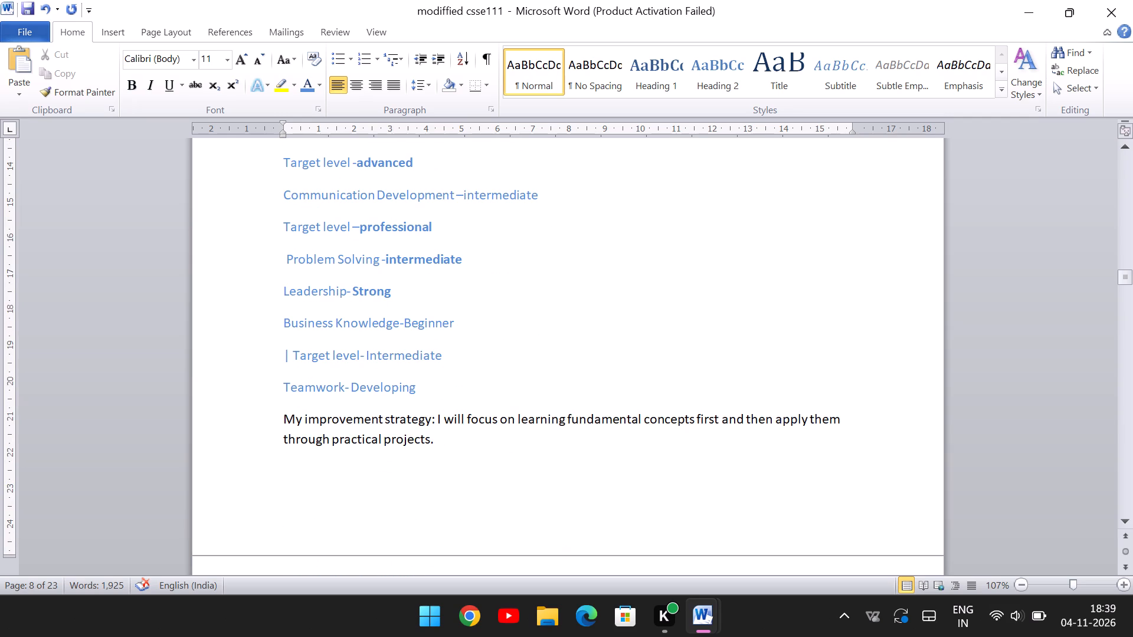
{"action": "left_click_drag", "start_coordinate": [365, 357], "coordinate": [433, 361]}
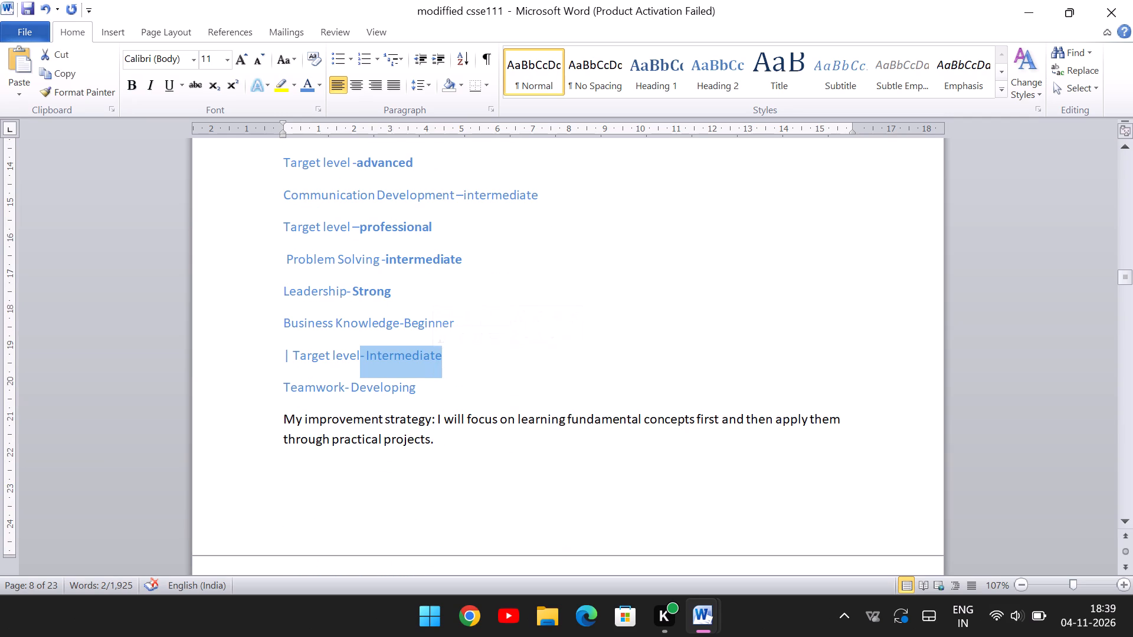
{"action": "left_click", "coordinate": [446, 363]}
{"action": "left_click_drag", "start_coordinate": [368, 357], "coordinate": [439, 361]}
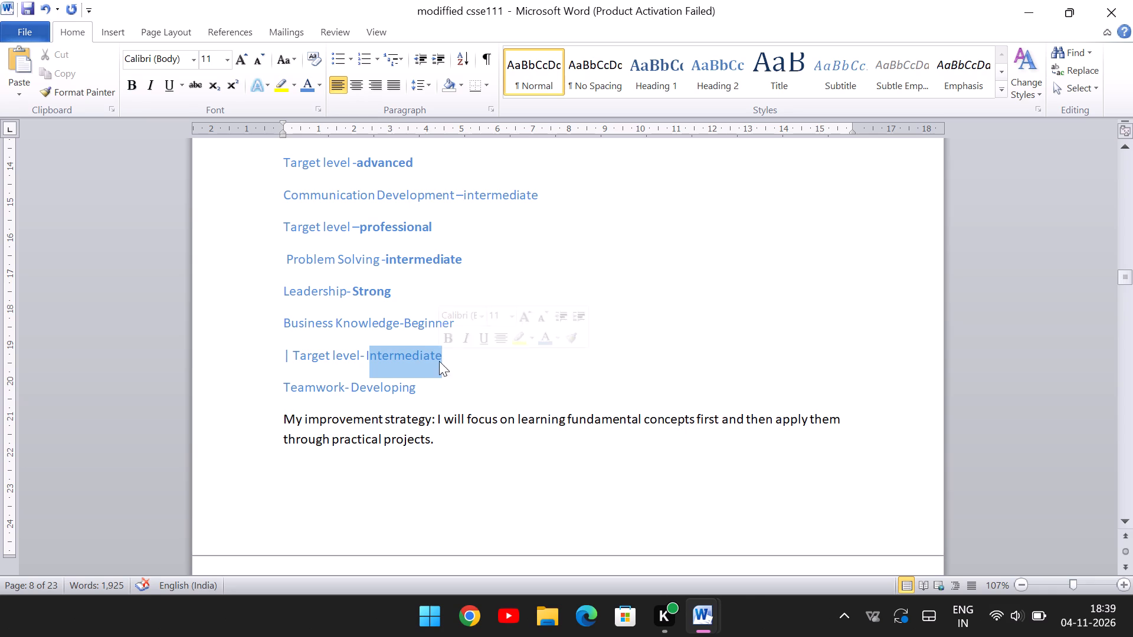
{"action": "key", "text": "BackSpace"}
{"action": "key", "text": "BackSpace"}
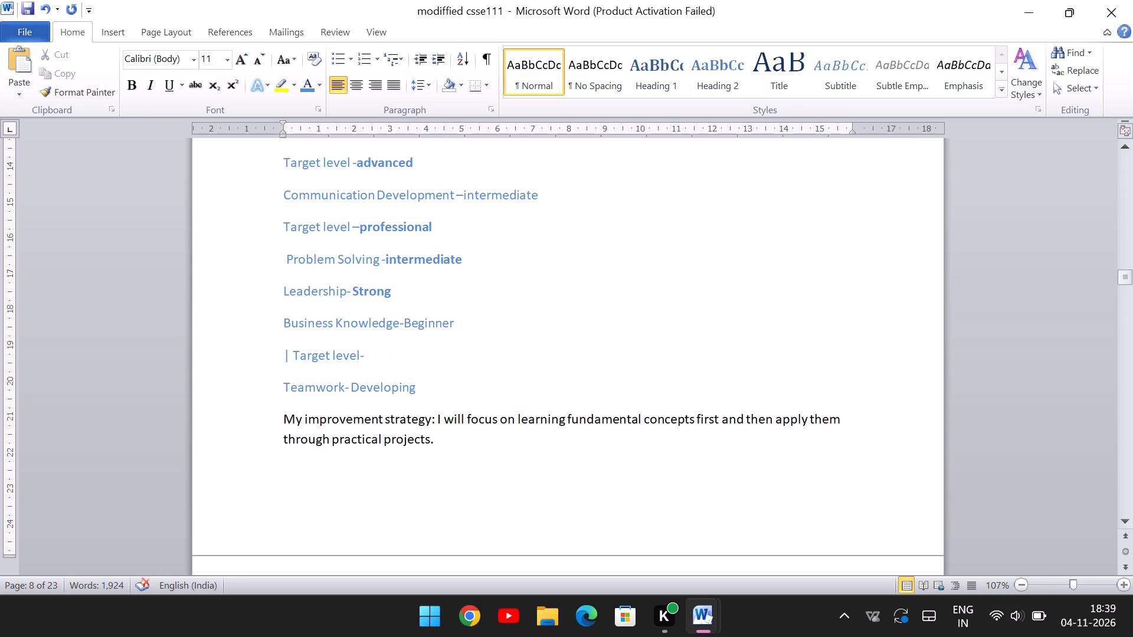
Insert "(current)" after "Leadership", with a space before the parenthesis and another before the hyphen.
{"action": "left_click", "coordinate": [347, 289]}
{"action": "key", "text": "shift+parenleft"}
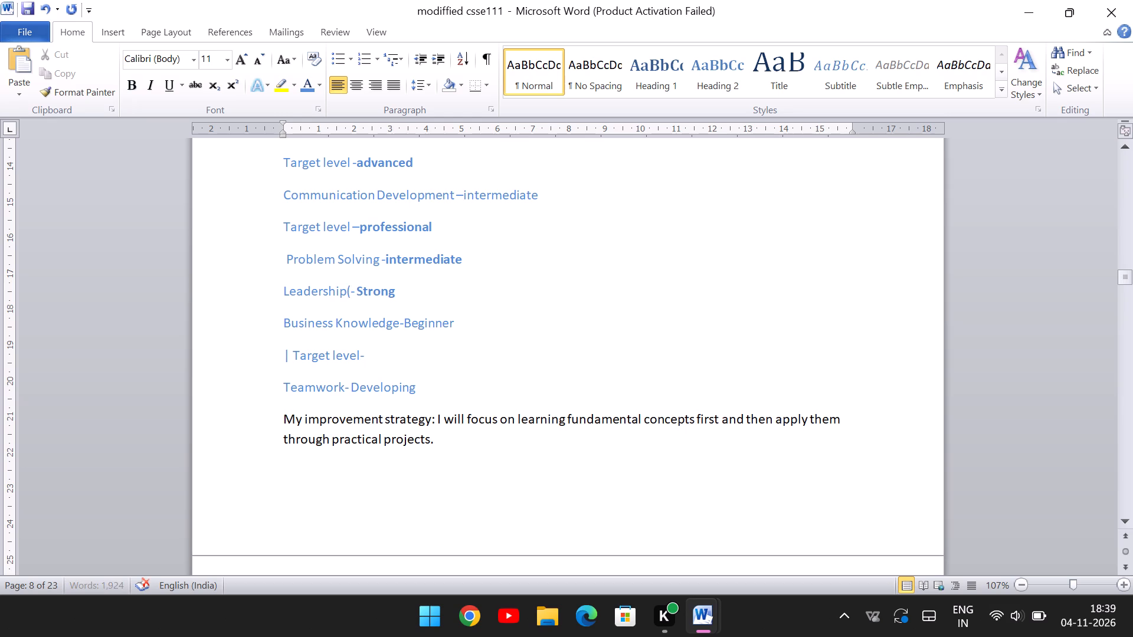
{"action": "type", "text": "current"}
{"action": "key", "text": "shift+parenright"}
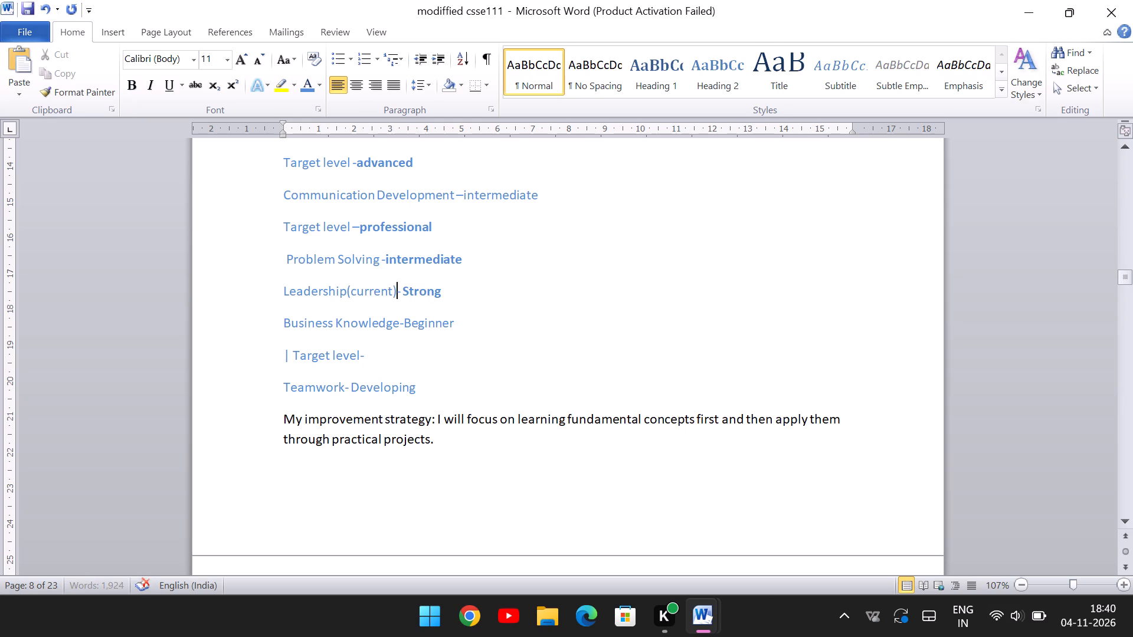
{"action": "left_click", "coordinate": [369, 360]}
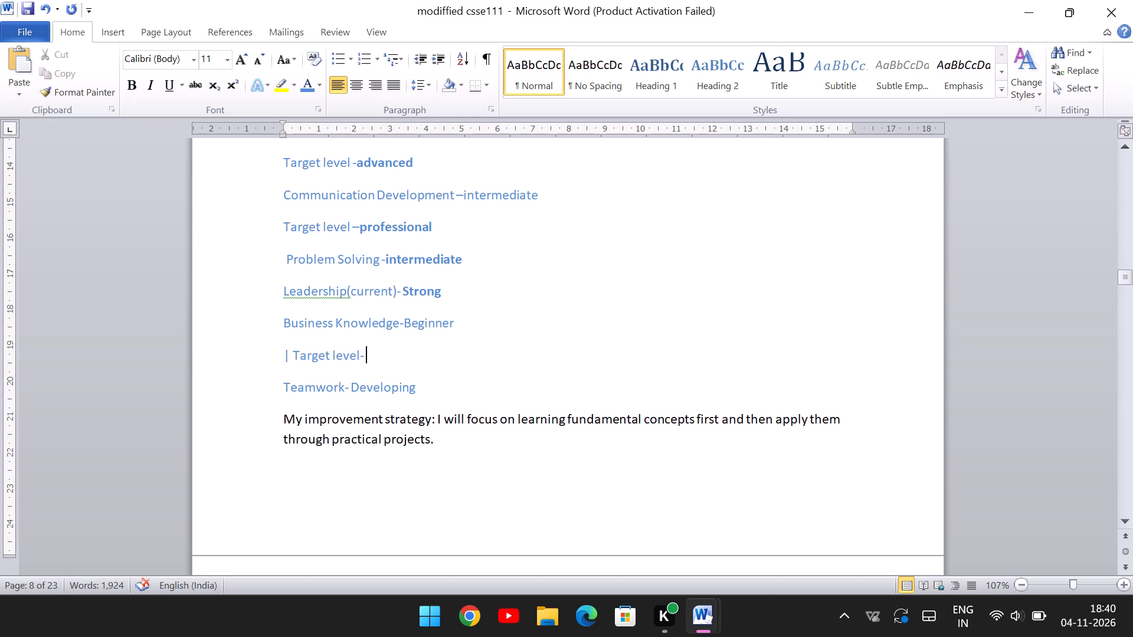
{"action": "left_click", "coordinate": [348, 295]}
{"action": "key", "text": "space"}
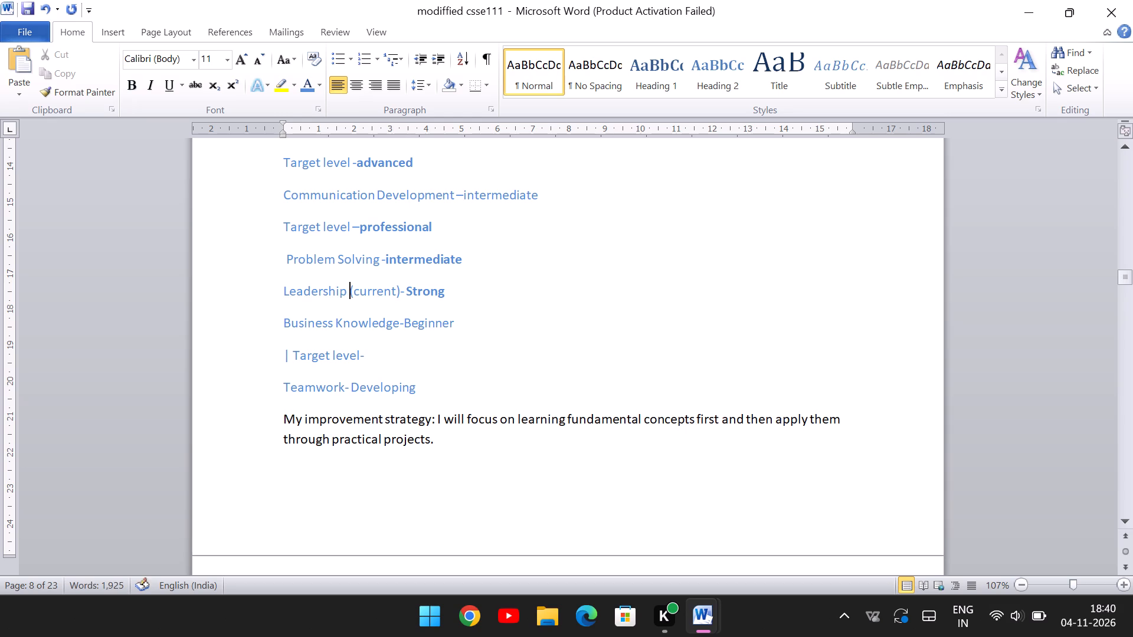
{"action": "left_click", "coordinate": [348, 355]}
{"action": "left_click", "coordinate": [401, 293]}
{"action": "key", "text": "space"}
{"action": "left_click", "coordinate": [359, 359]}
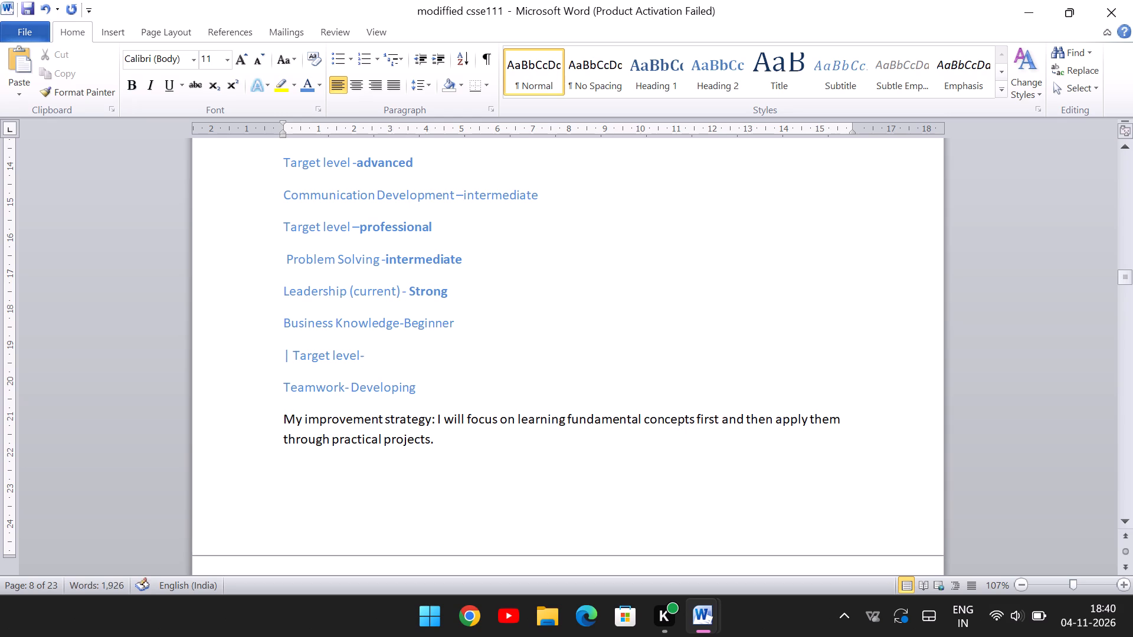
Delete the stray vertical bar before "Target level" in the line below Business Knowledge.
{"action": "left_click", "coordinate": [297, 357]}
{"action": "double_click", "coordinate": [293, 356]}
{"action": "left_click", "coordinate": [289, 356]}
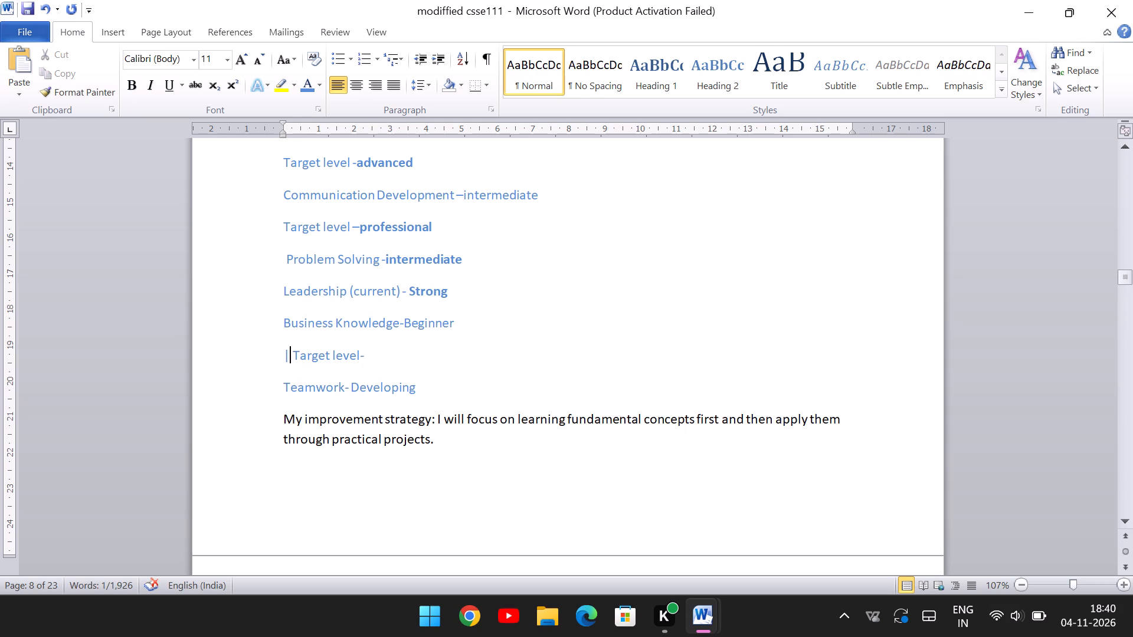
{"action": "key", "text": "BackSpace"}
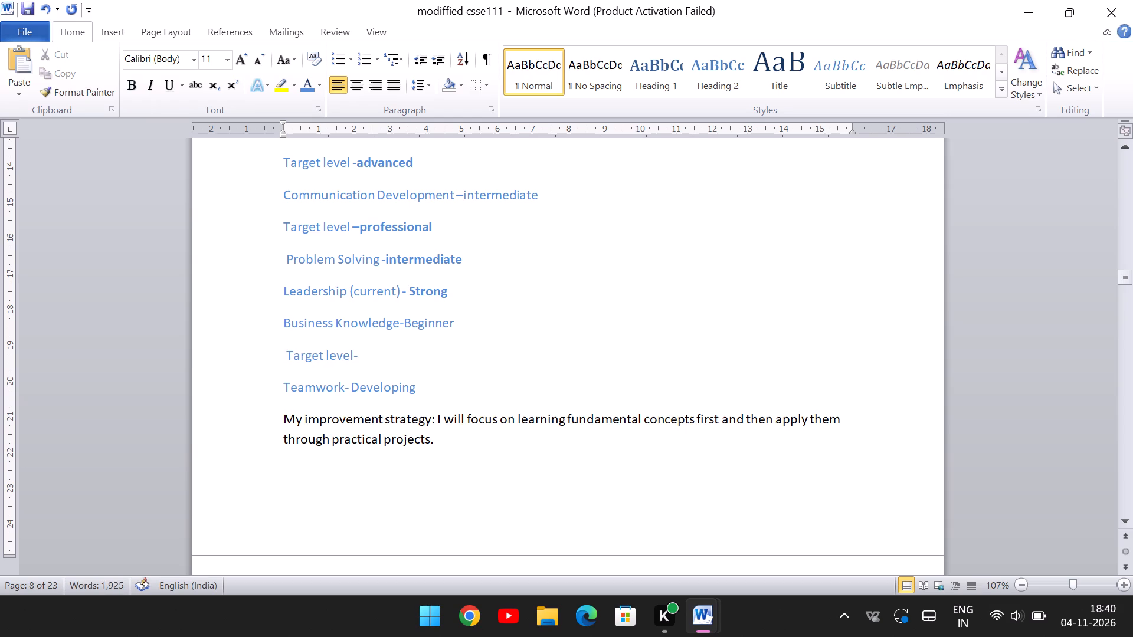
Copy the bold "professional" from the Communication Development target level into the Business Knowledge target level, leaving no extra blank line.
{"action": "left_click_drag", "start_coordinate": [361, 229], "coordinate": [448, 235]}
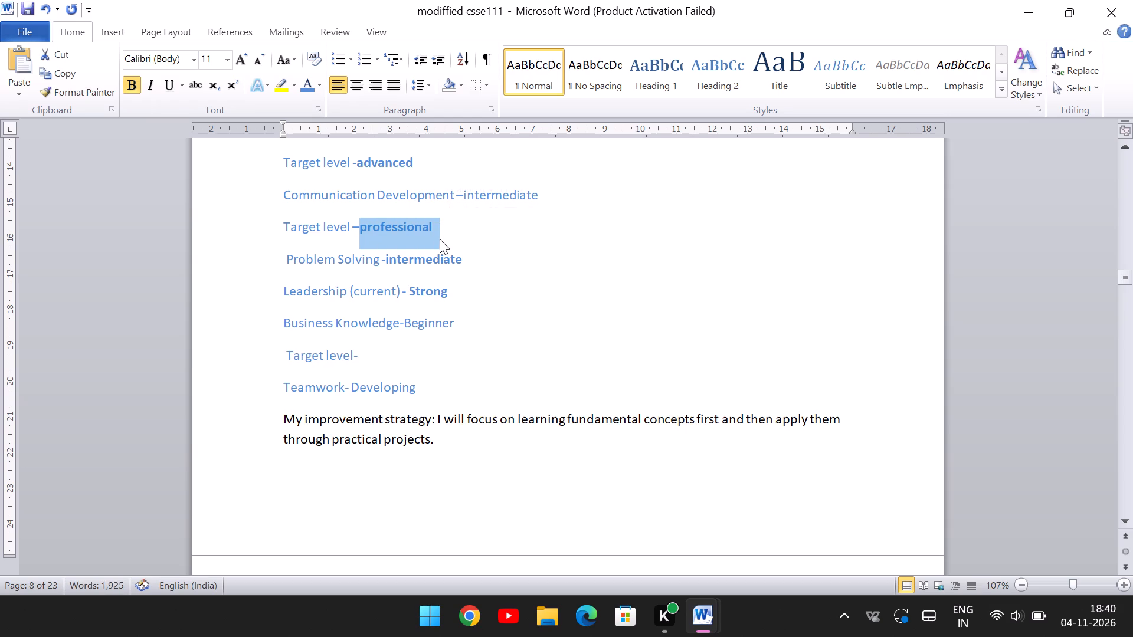
{"action": "right_click", "coordinate": [431, 239]}
{"action": "left_click", "coordinate": [462, 267]}
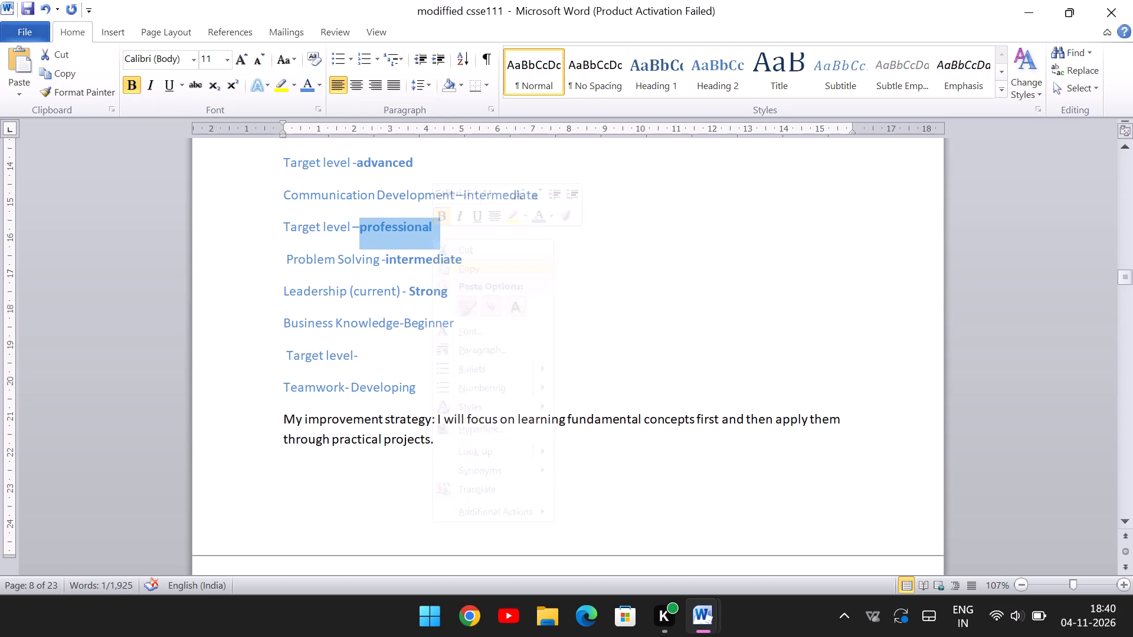
{"action": "left_click", "coordinate": [359, 360]}
{"action": "key", "text": "ctrl+v"}
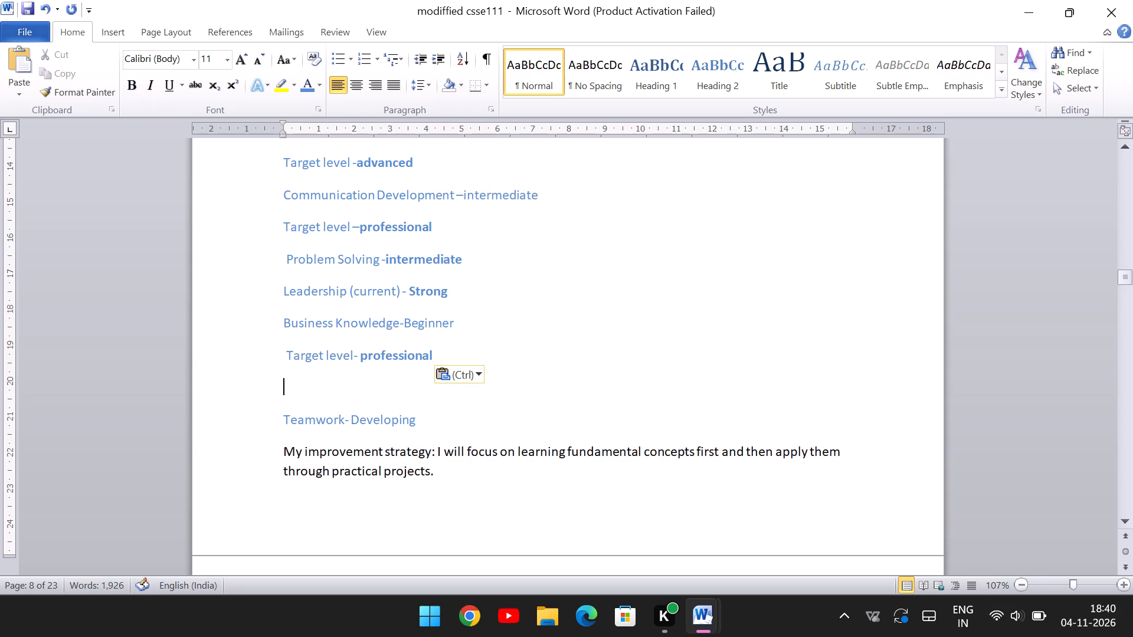
{"action": "key", "text": "BackSpace"}
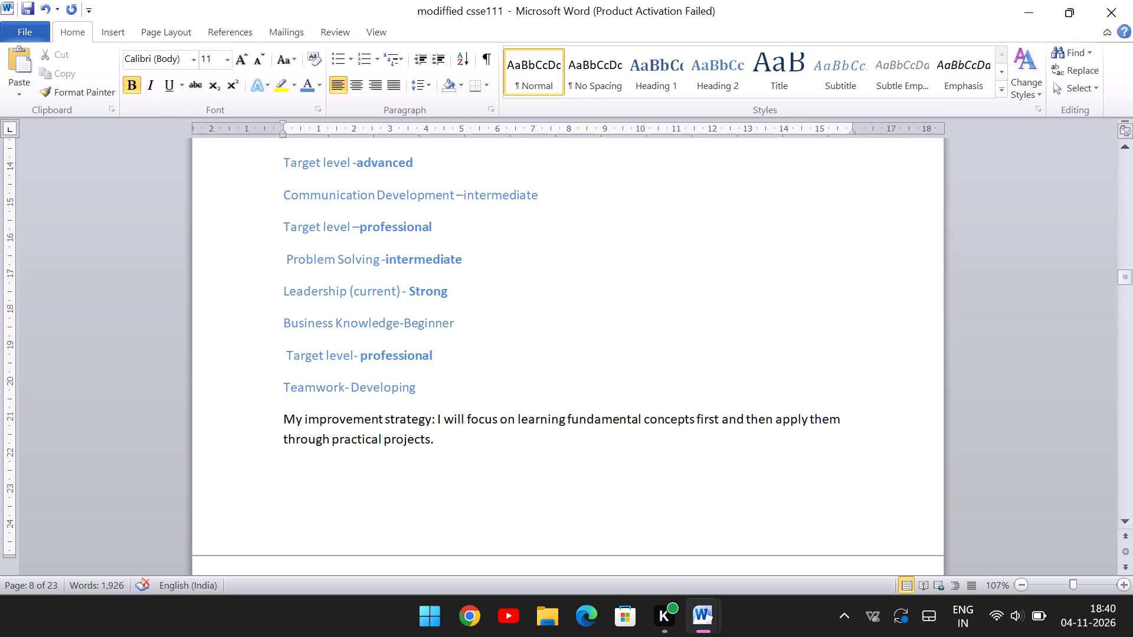
Make the level words bold in the Teamwork, Communication Development and Data Structures lines.
{"action": "left_click_drag", "start_coordinate": [352, 388], "coordinate": [420, 392]}
{"action": "left_click", "coordinate": [425, 370]}
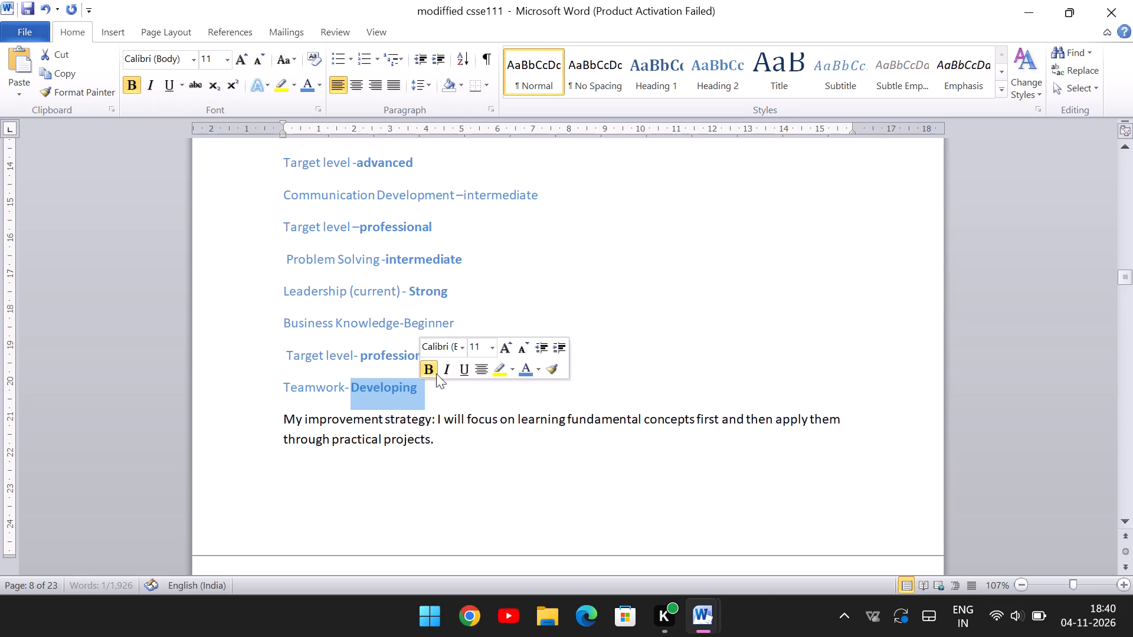
{"action": "left_click", "coordinate": [664, 363]}
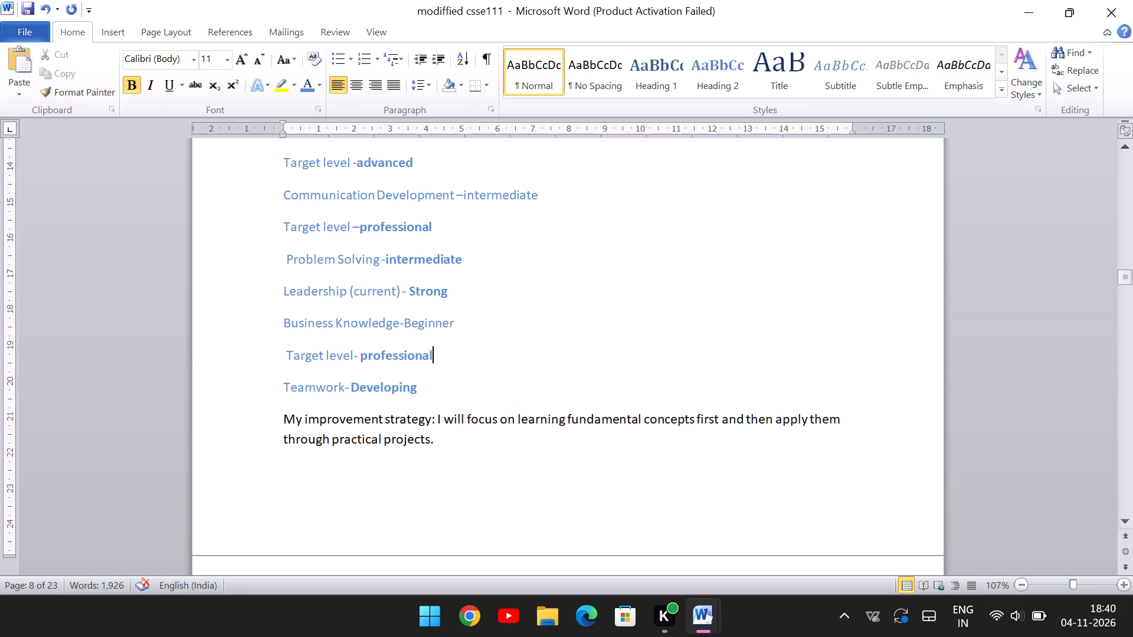
{"action": "left_click_drag", "start_coordinate": [463, 192], "coordinate": [566, 200]}
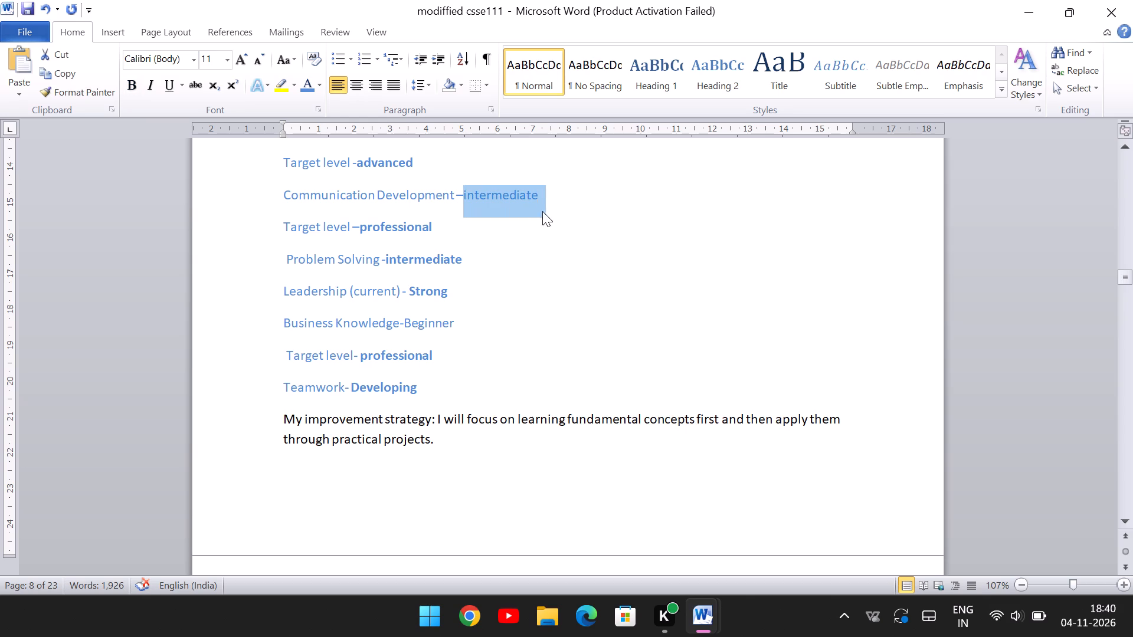
{"action": "right_click", "coordinate": [519, 197]}
{"action": "left_click", "coordinate": [525, 173]}
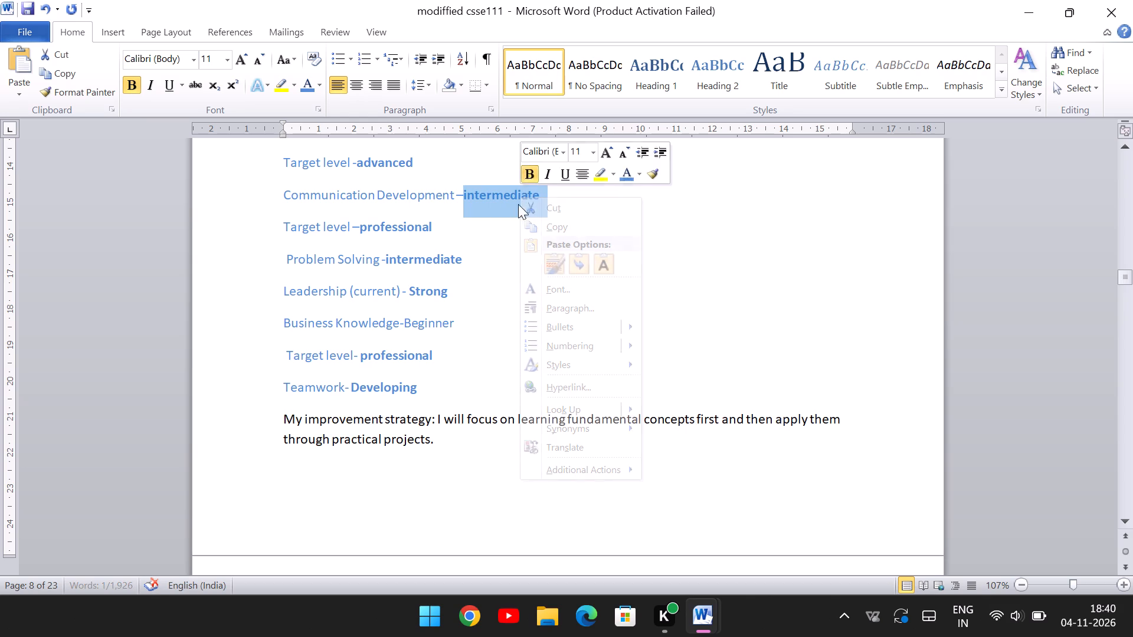
{"action": "left_click", "coordinate": [493, 310]}
{"action": "scroll", "coordinate": [499, 303], "scroll_direction": "up", "scroll_amount": 3}
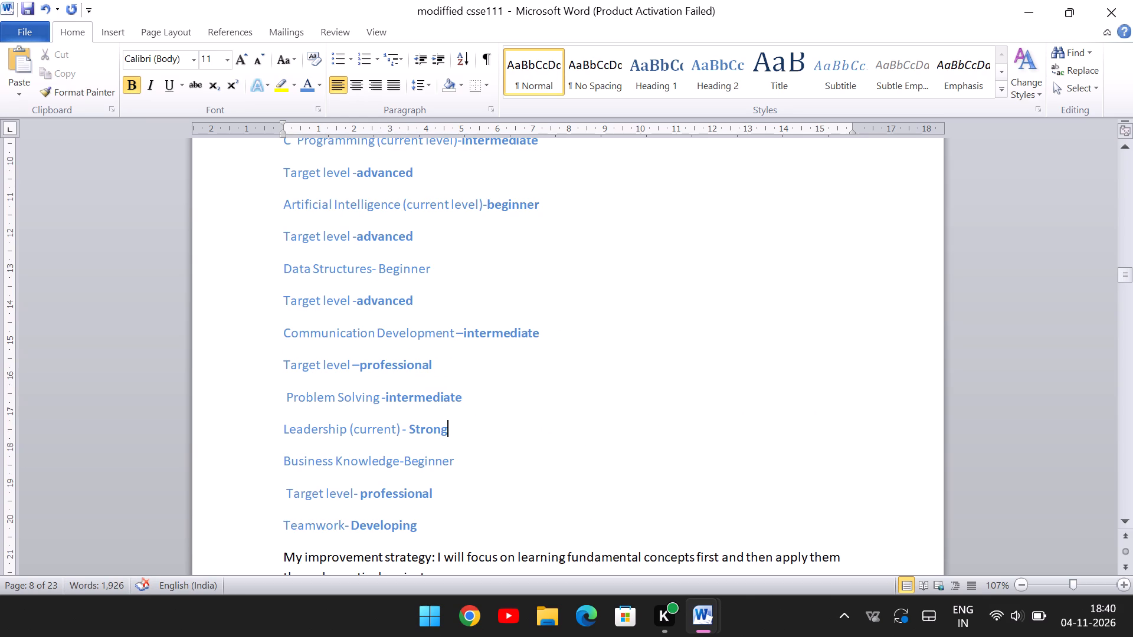
{"action": "left_click_drag", "start_coordinate": [379, 267], "coordinate": [434, 269]}
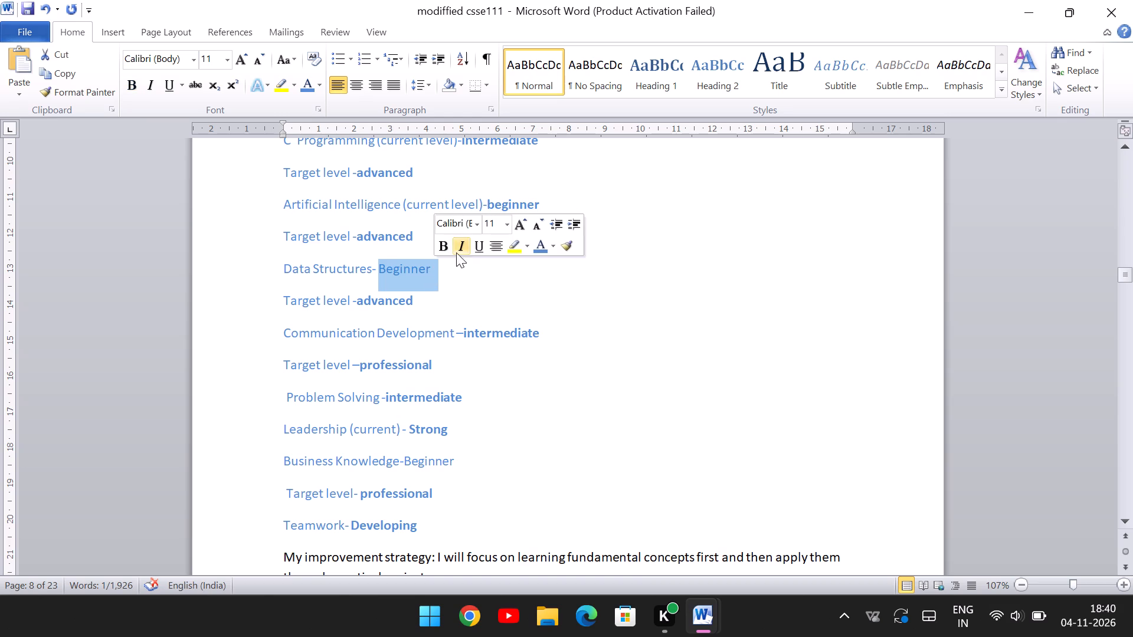
{"action": "left_click", "coordinate": [444, 247]}
{"action": "left_click", "coordinate": [556, 310]}
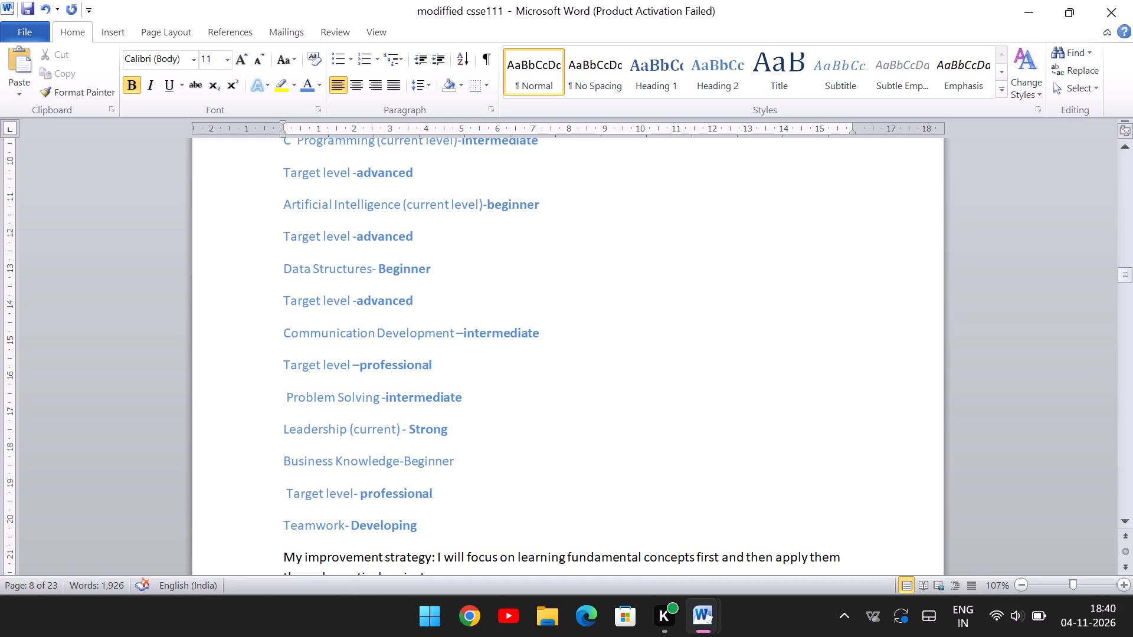
Copy "Intermediate" from the C Programming line and insert it after the hyphen in the Python Programming line, with a space before it.
{"action": "scroll", "coordinate": [487, 312], "scroll_direction": "up", "scroll_amount": 5}
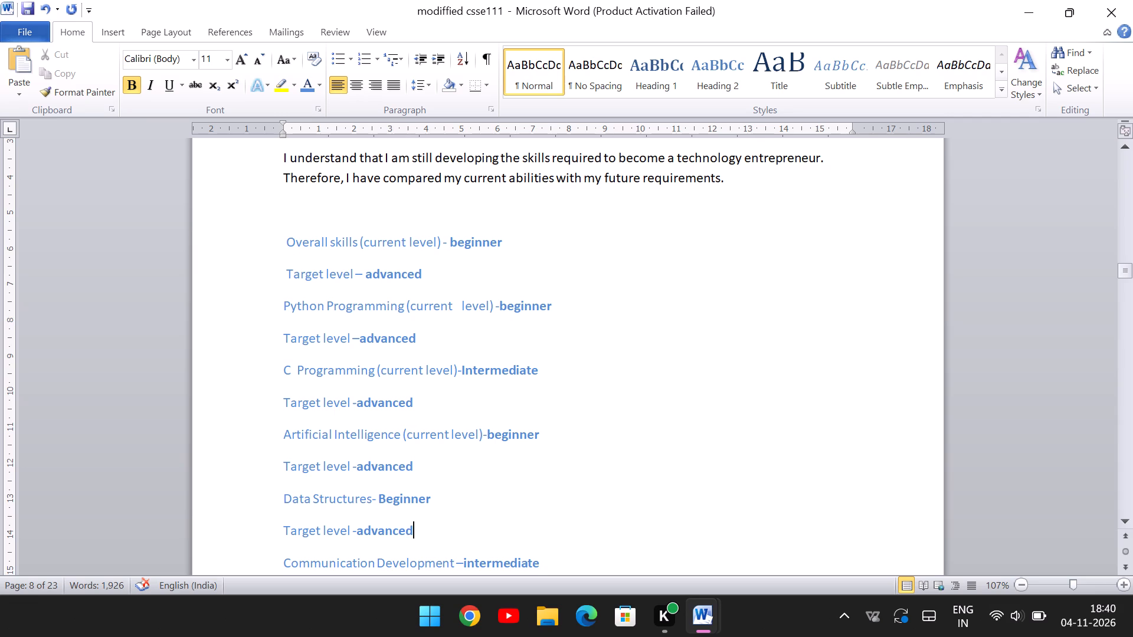
{"action": "left_click_drag", "start_coordinate": [461, 372], "coordinate": [529, 372]}
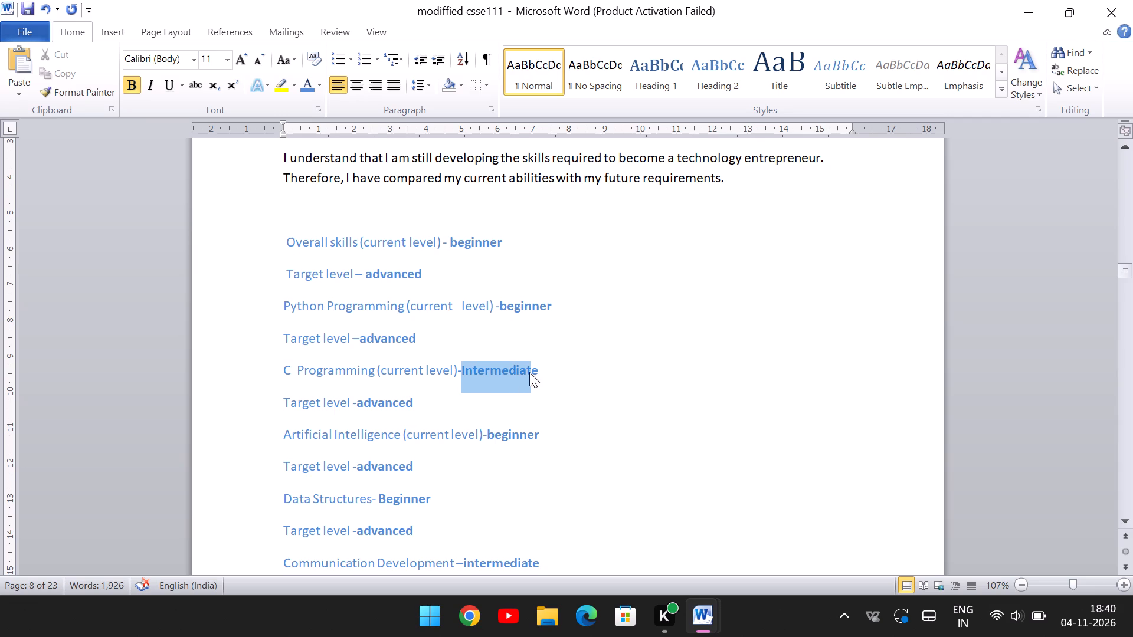
{"action": "left_click", "coordinate": [562, 387]}
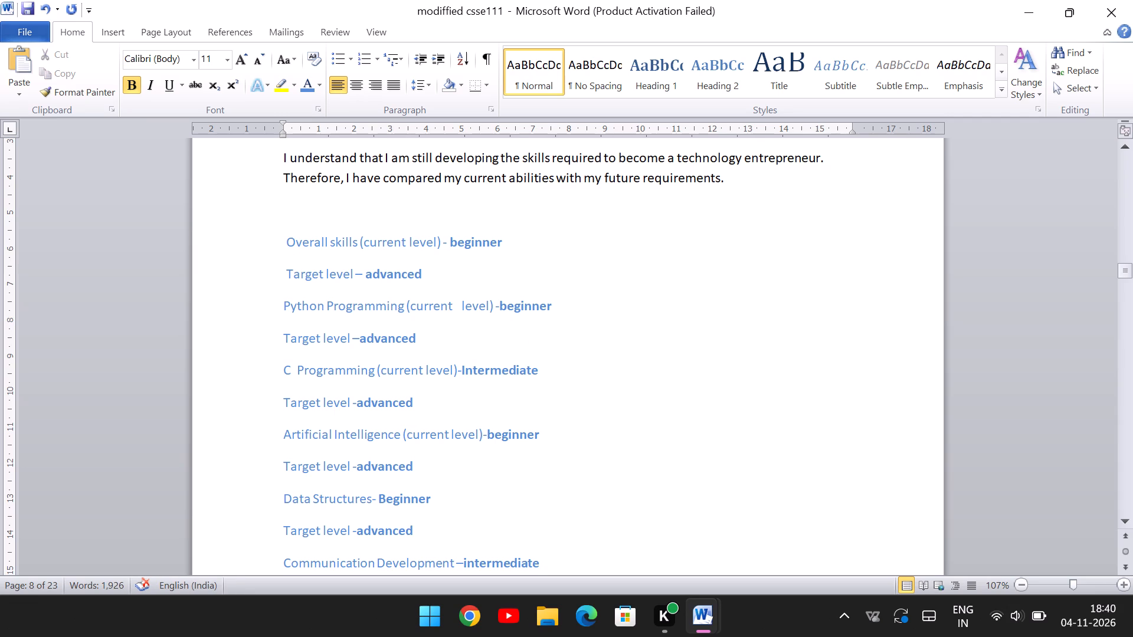
{"action": "left_click_drag", "start_coordinate": [461, 370], "coordinate": [540, 374]}
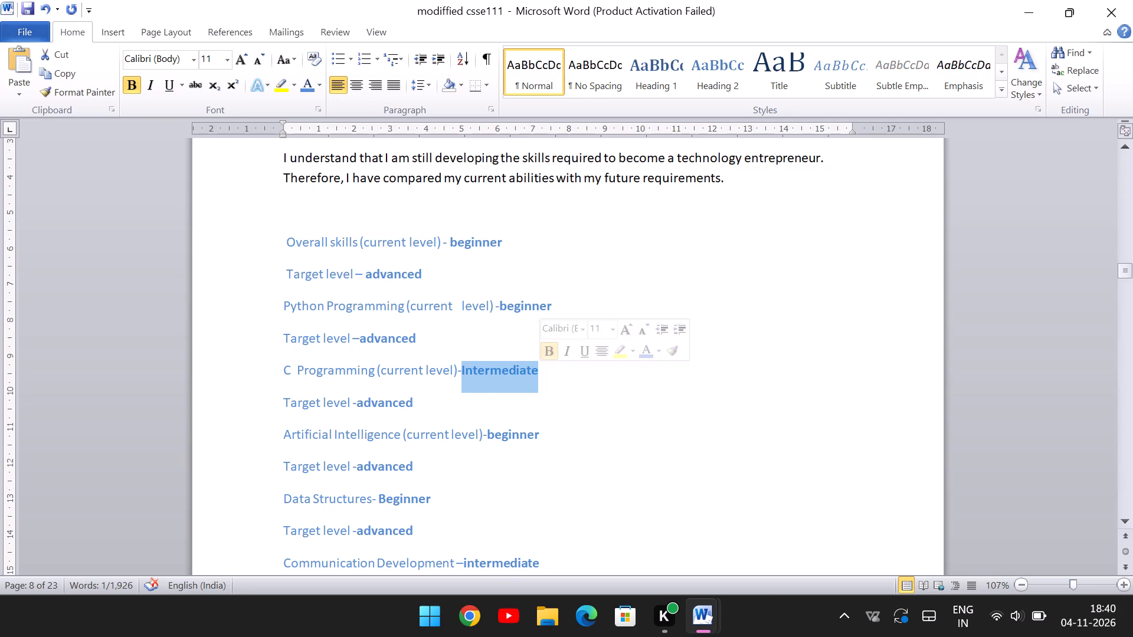
{"action": "right_click", "coordinate": [535, 383]}
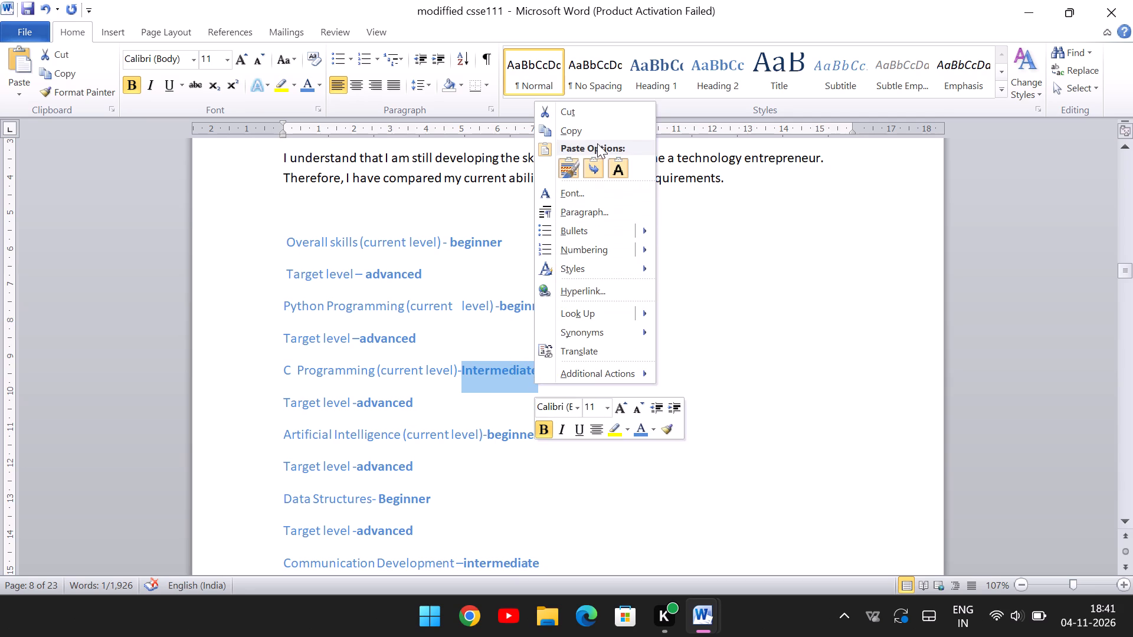
{"action": "left_click", "coordinate": [598, 137]}
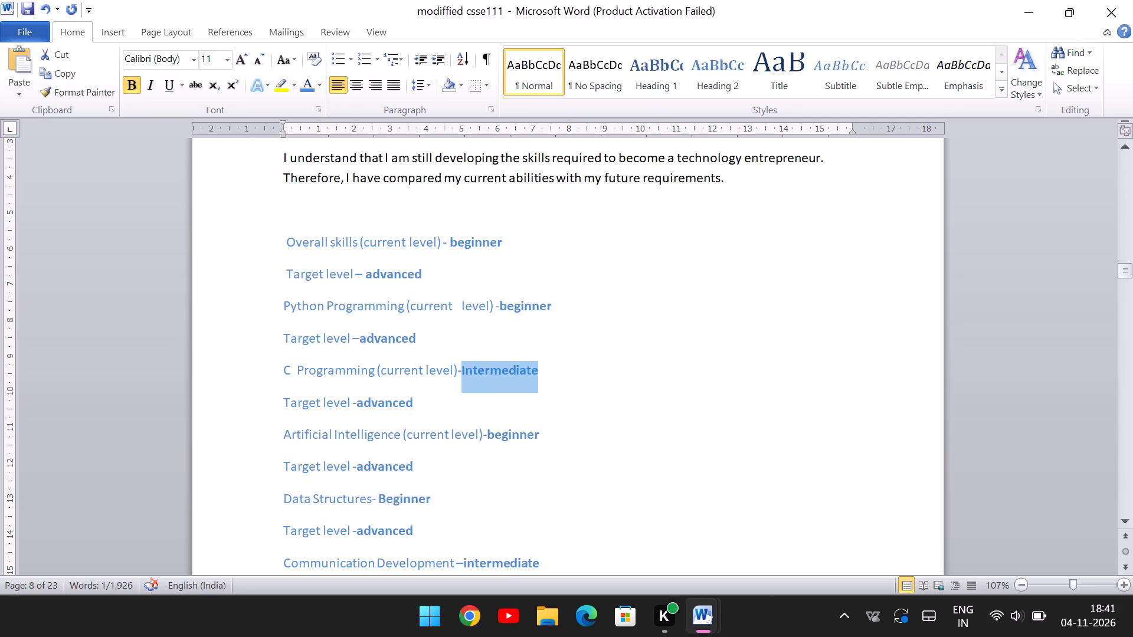
{"action": "left_click", "coordinate": [501, 308]}
{"action": "key", "text": "space"}
{"action": "key", "text": "space"}
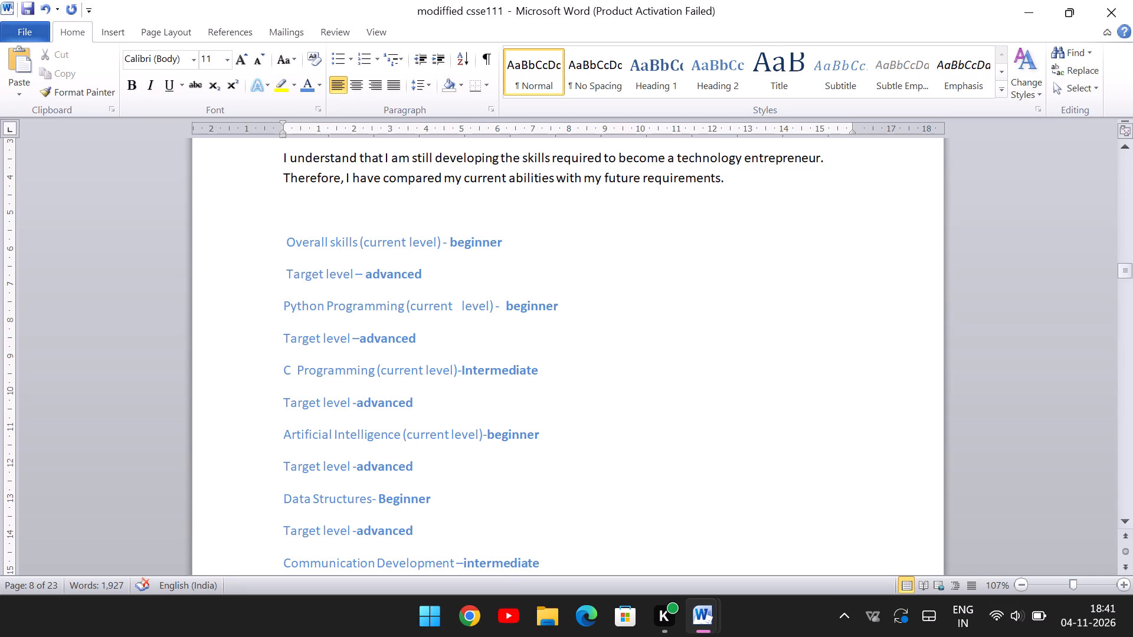
{"action": "key", "text": "alt+v"}
{"action": "scroll", "coordinate": [502, 306], "scroll_direction": "up", "scroll_amount": 1}
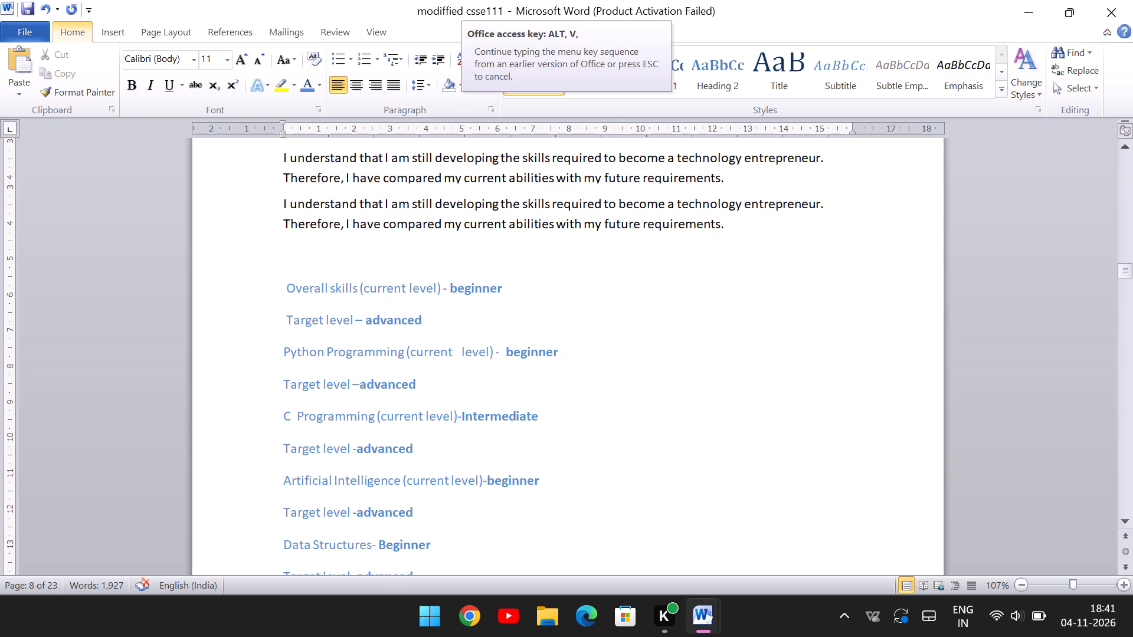
{"action": "left_click", "coordinate": [504, 356]}
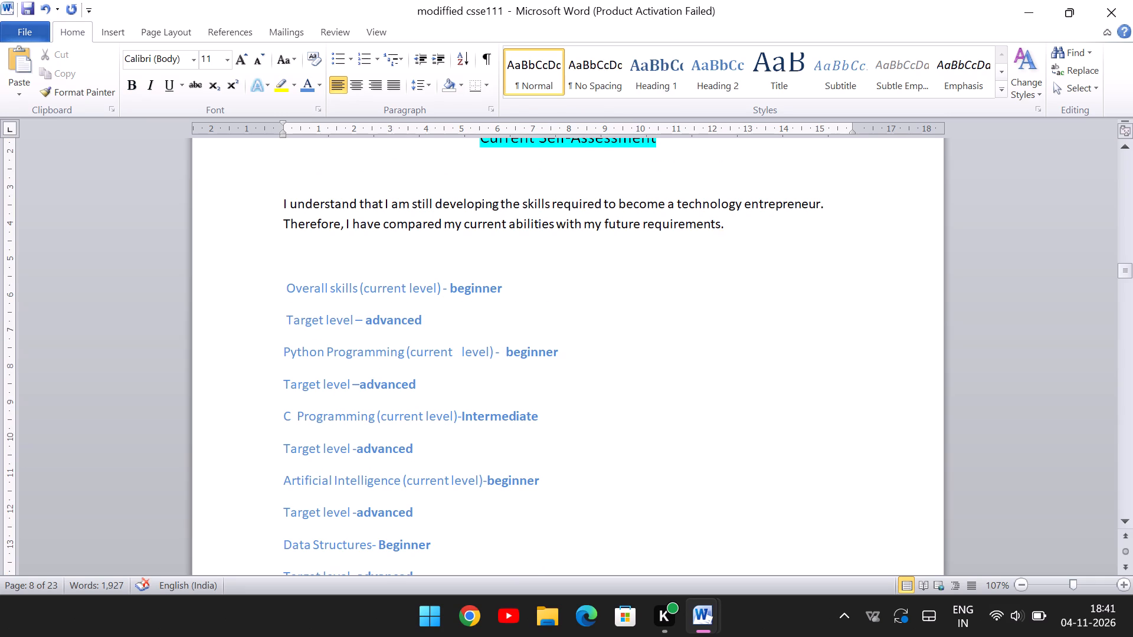
{"action": "key", "text": "ctrl+v"}
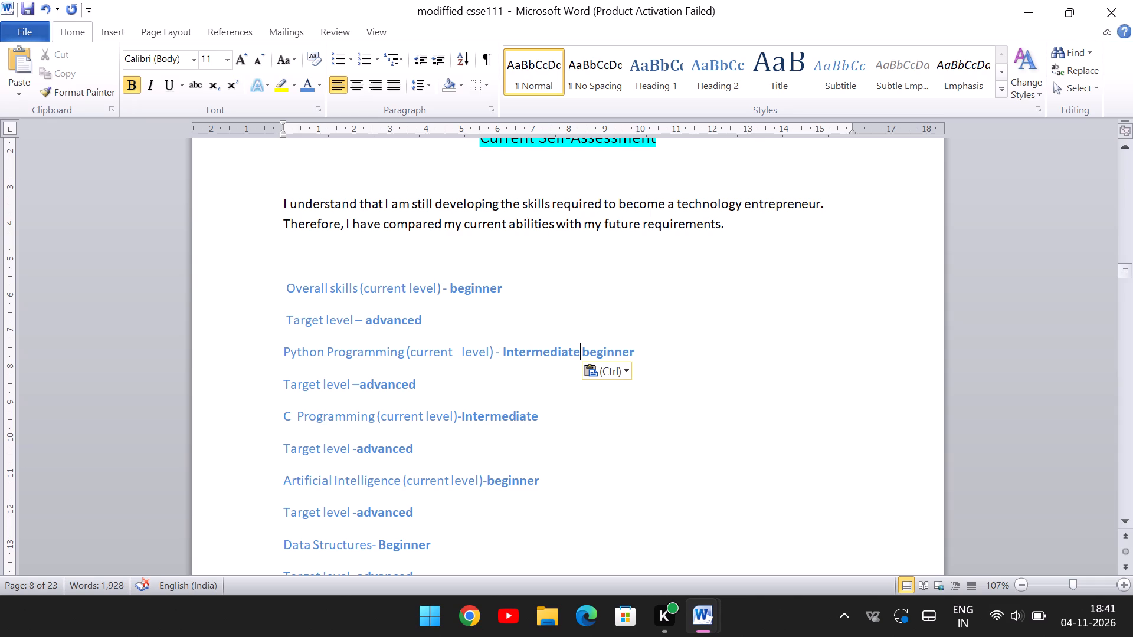
Remove the leftover "beginner" after "Intermediate" in the Python Programming line, keeping its target level on a separate line.
{"action": "left_click_drag", "start_coordinate": [584, 353], "coordinate": [649, 355]}
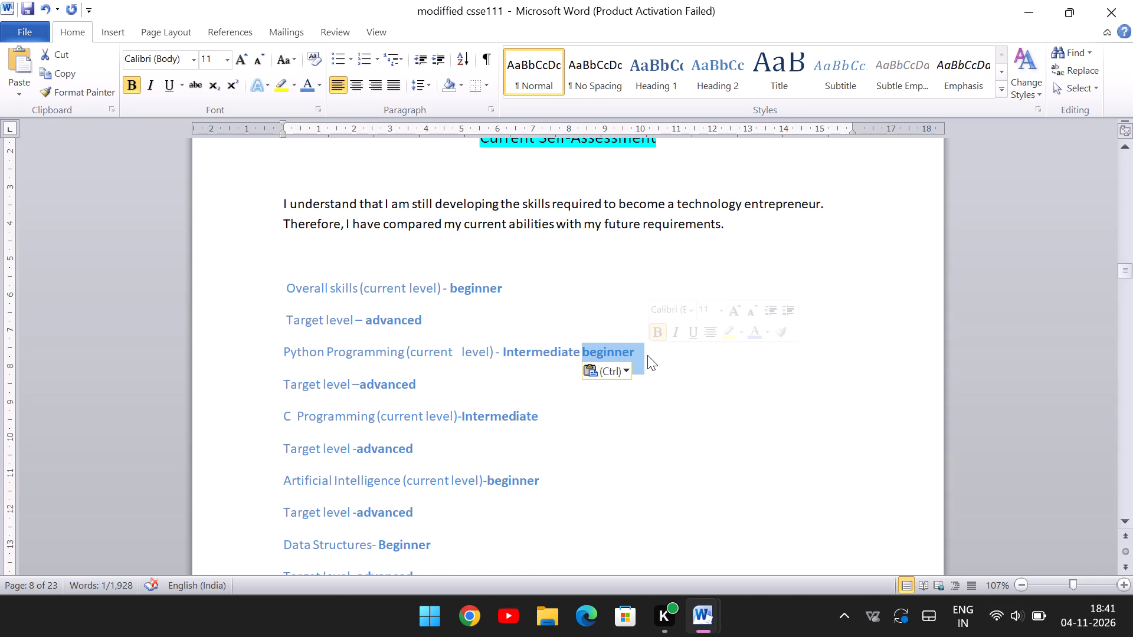
{"action": "key", "text": "ctrl+v"}
{"action": "key", "text": "BackSpace"}
{"action": "key", "text": "BackSpace"}
{"action": "key", "text": "BackSpace"}
{"action": "key", "text": "BackSpace"}
{"action": "key", "text": "BackSpace"}
{"action": "key", "text": "BackSpace"}
{"action": "key", "text": "BackSpace"}
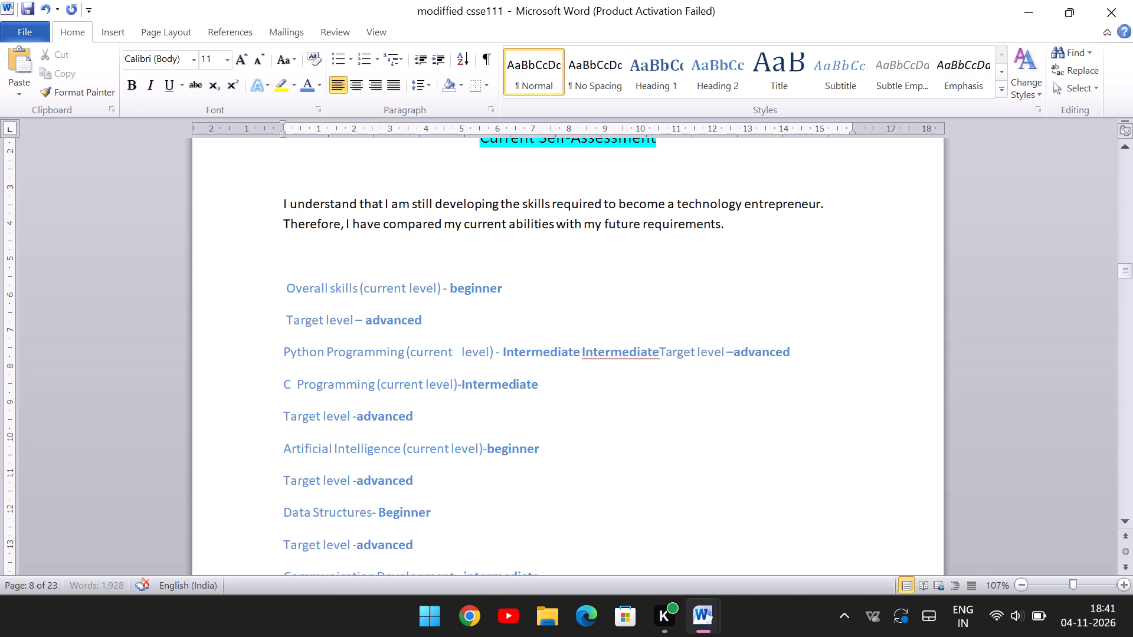
{"action": "key", "text": "BackSpace"}
{"action": "key", "text": "BackSpace"}
{"action": "key", "text": "BackSpace"}
{"action": "key", "text": "BackSpace"}
{"action": "key", "text": "BackSpace"}
{"action": "key", "text": "BackSpace"}
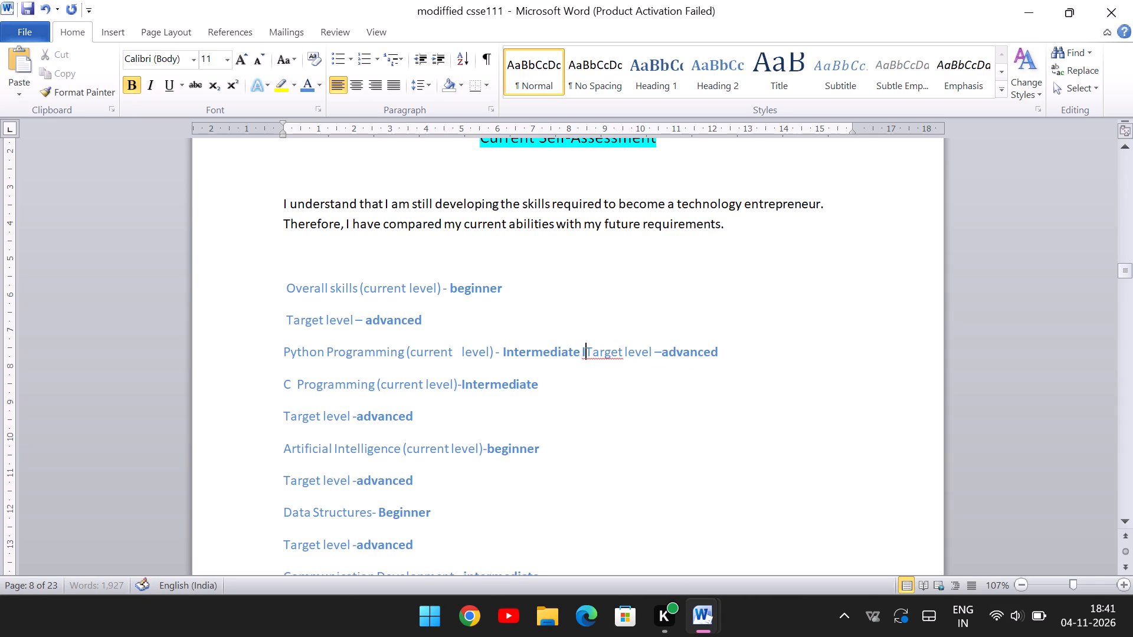
{"action": "key", "text": "BackSpace"}
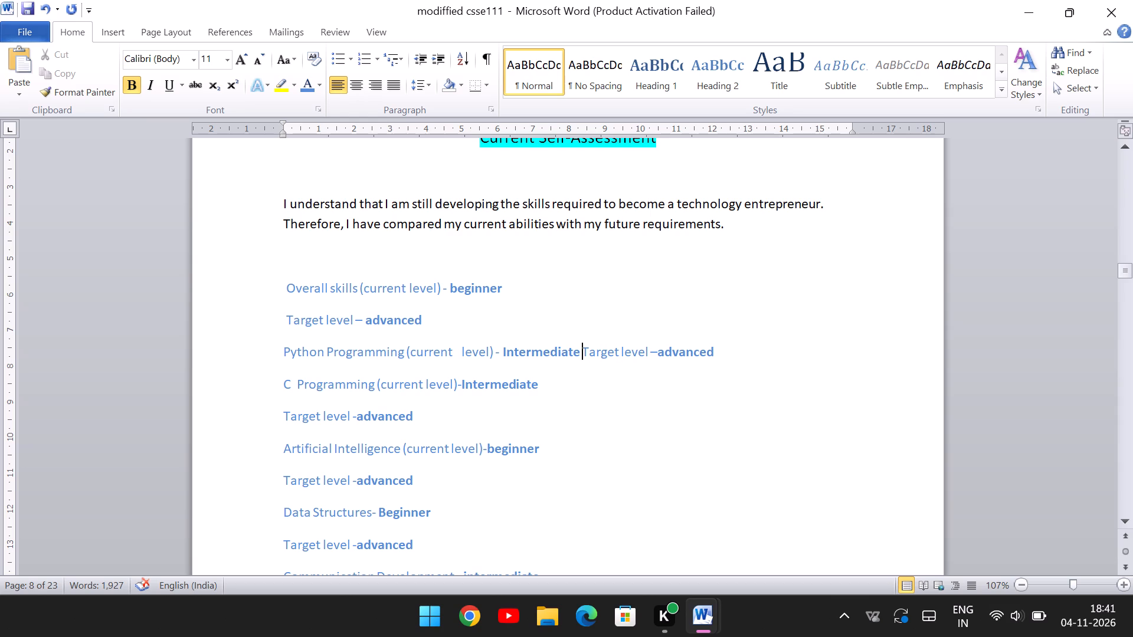
{"action": "key", "text": "Return"}
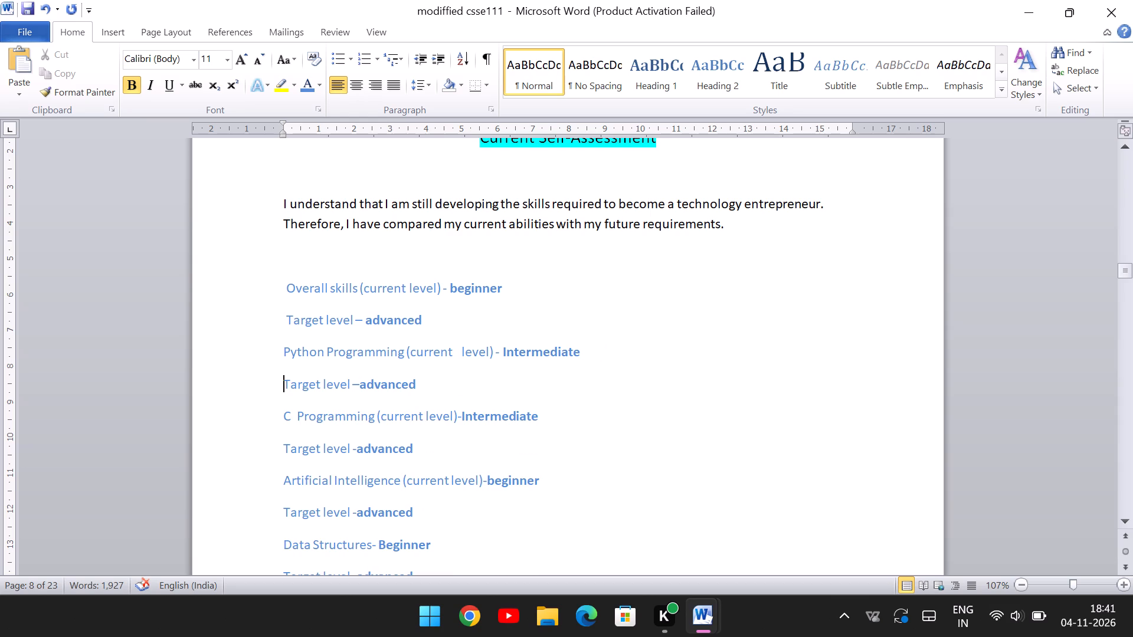
Replace the C Programming current level with the bold "beginner" copied from the Overall skills line, keeping its target level on the following line.
{"action": "left_click_drag", "start_coordinate": [463, 417], "coordinate": [551, 418]}
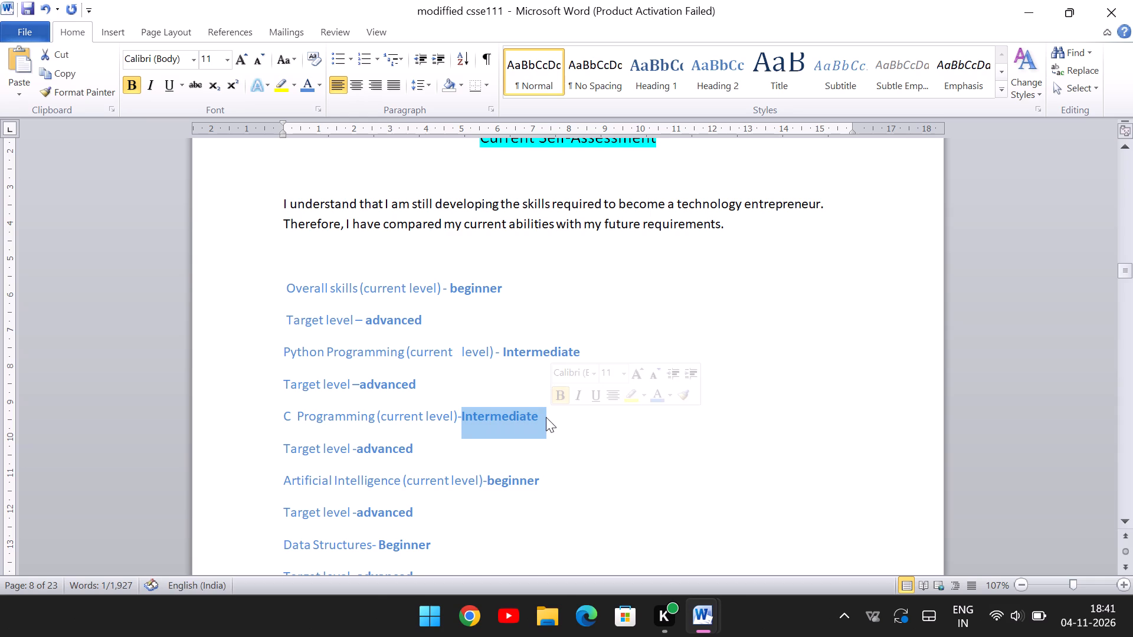
{"action": "key", "text": "BackSpace"}
{"action": "key", "text": "Return"}
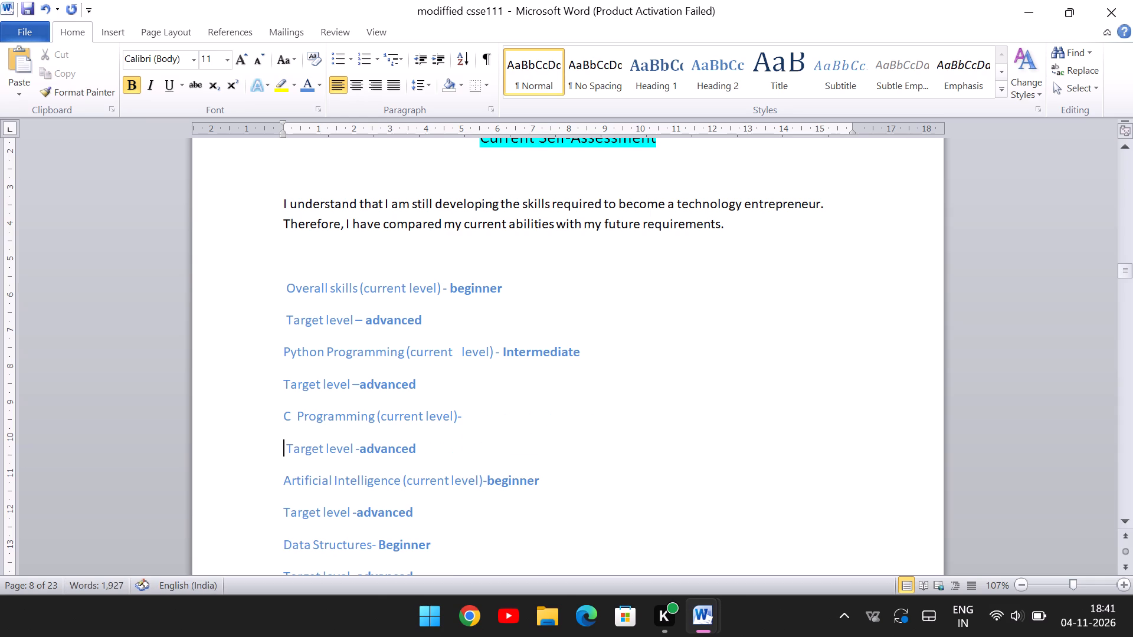
{"action": "left_click", "coordinate": [456, 288]}
{"action": "left_click_drag", "start_coordinate": [453, 287], "coordinate": [511, 287]}
{"action": "right_click", "coordinate": [506, 295]}
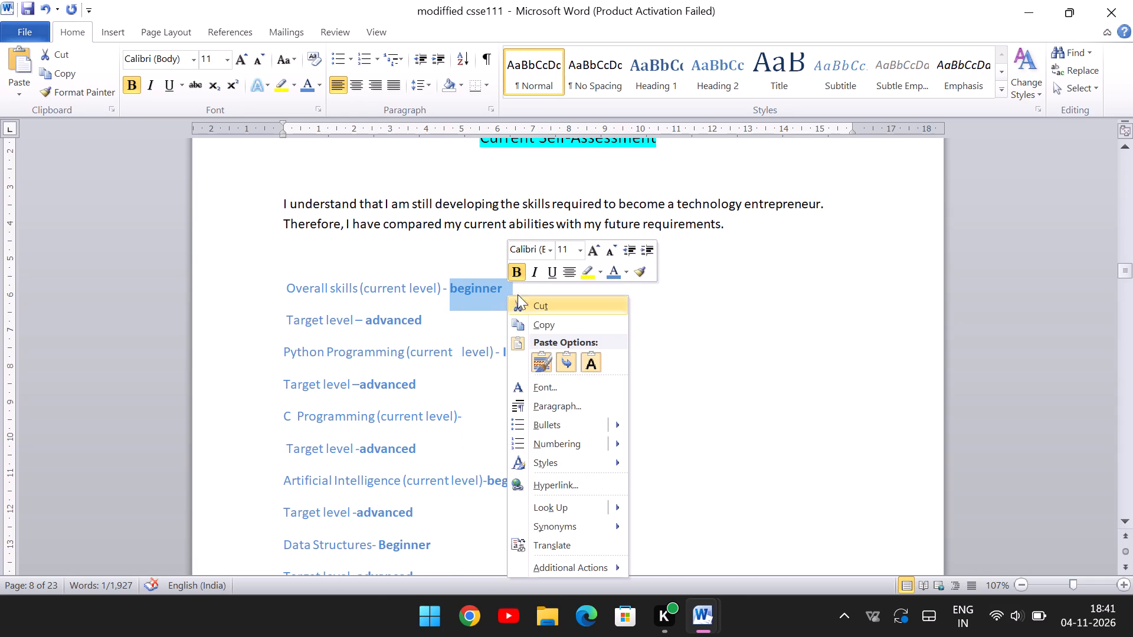
{"action": "left_click", "coordinate": [537, 324]}
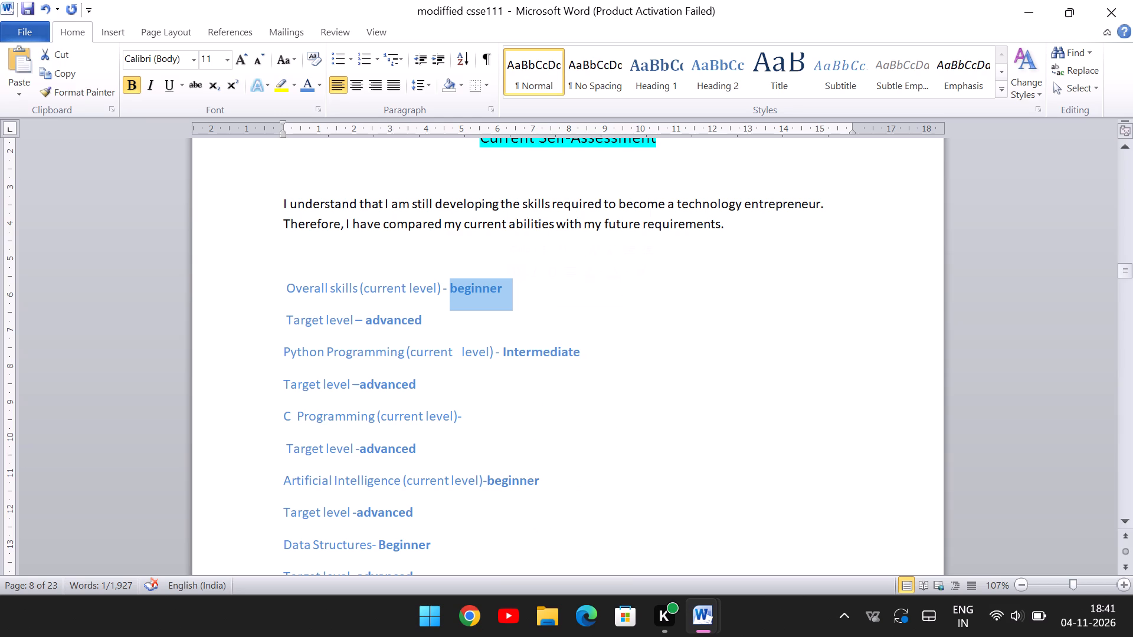
{"action": "left_click", "coordinate": [469, 421]}
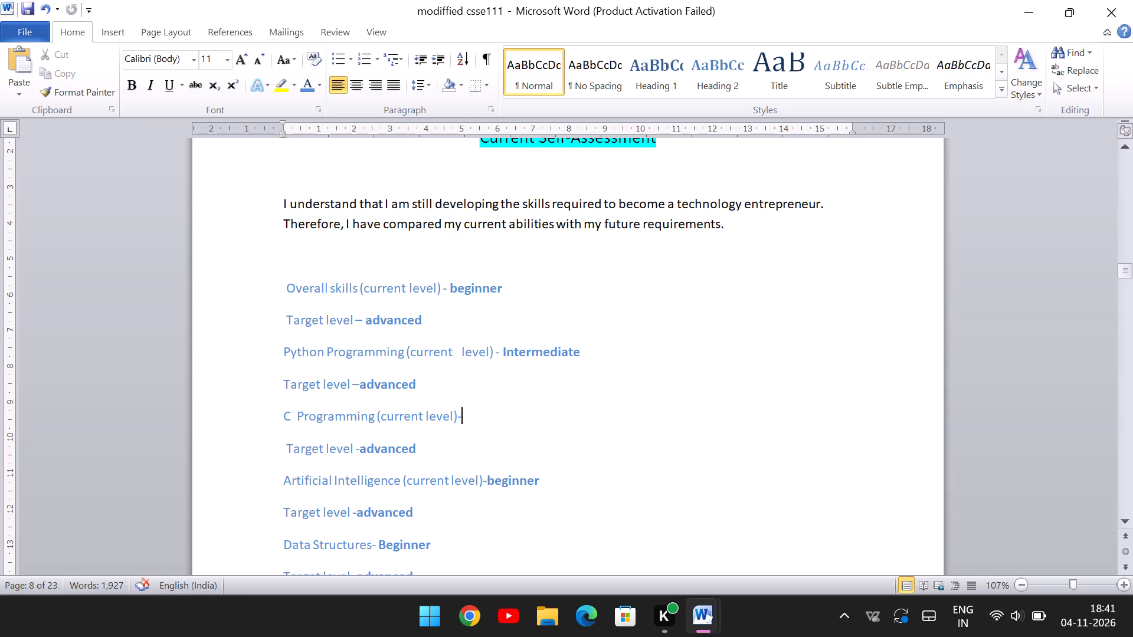
{"action": "key", "text": "ctrl+v"}
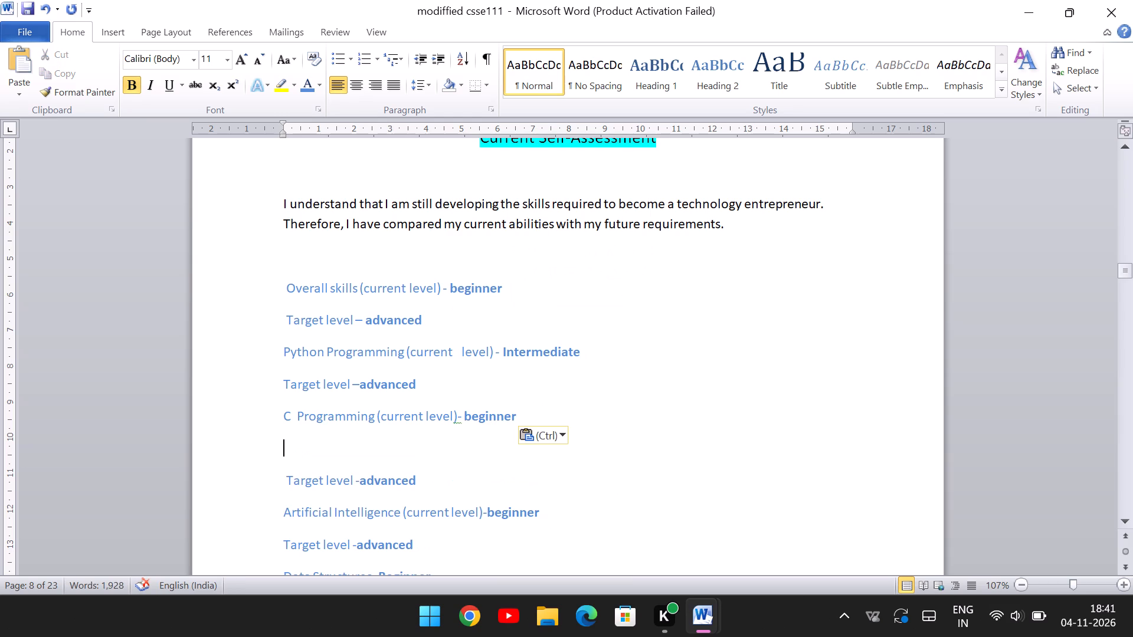
{"action": "key", "text": "BackSpace"}
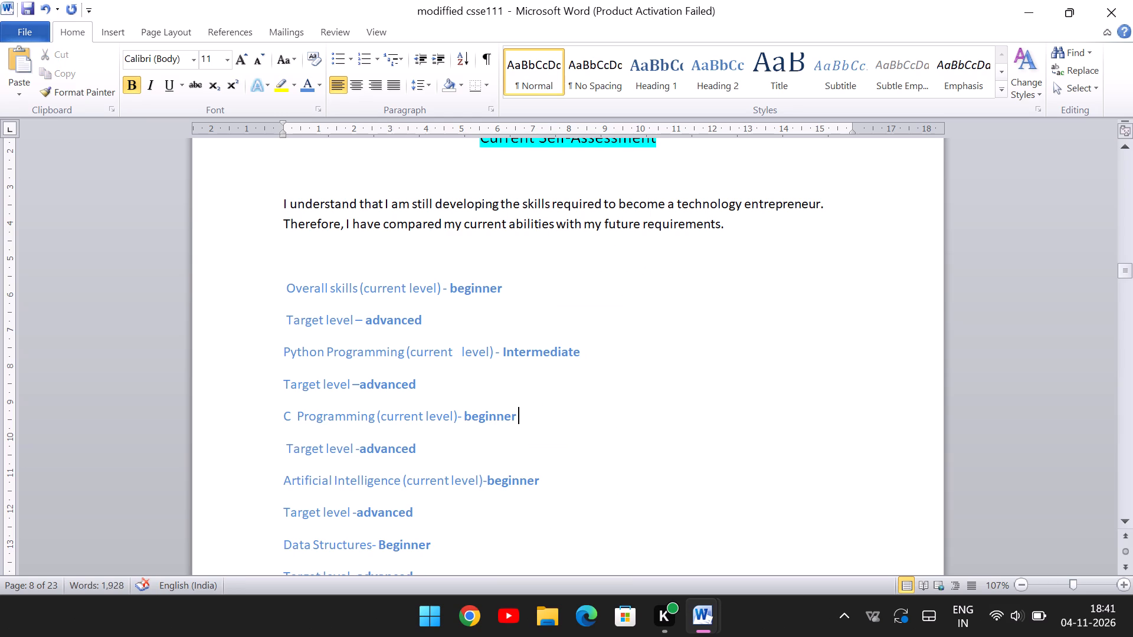
Add a solid round bullet to the Overall skills line.
{"action": "scroll", "coordinate": [490, 407], "scroll_direction": "down", "scroll_amount": 8}
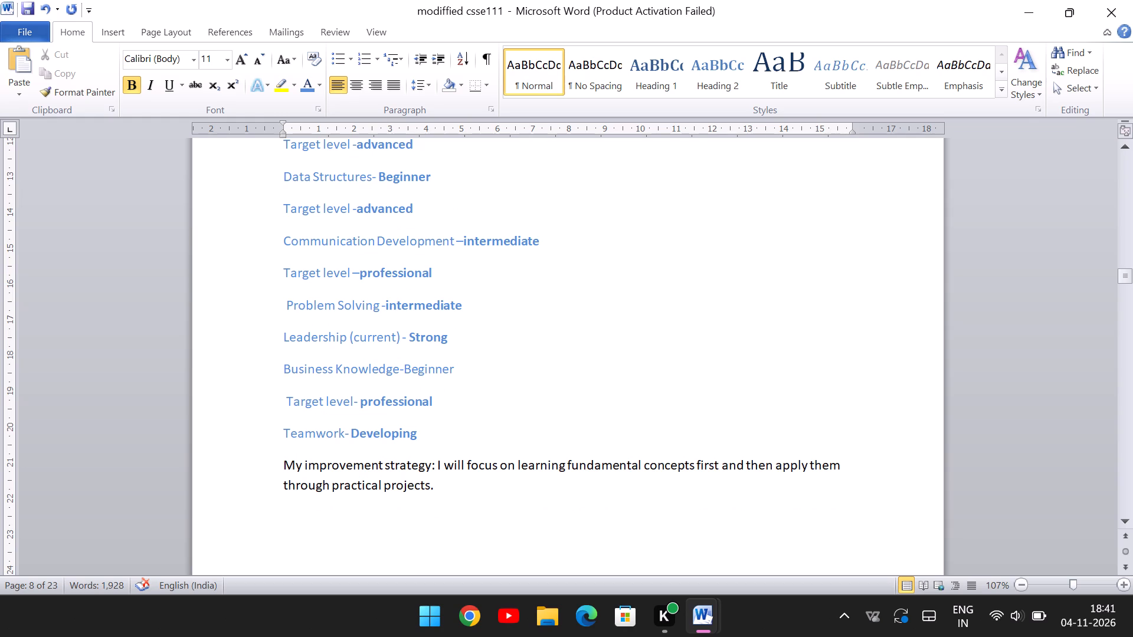
{"action": "scroll", "coordinate": [376, 401], "scroll_direction": "up", "scroll_amount": 8}
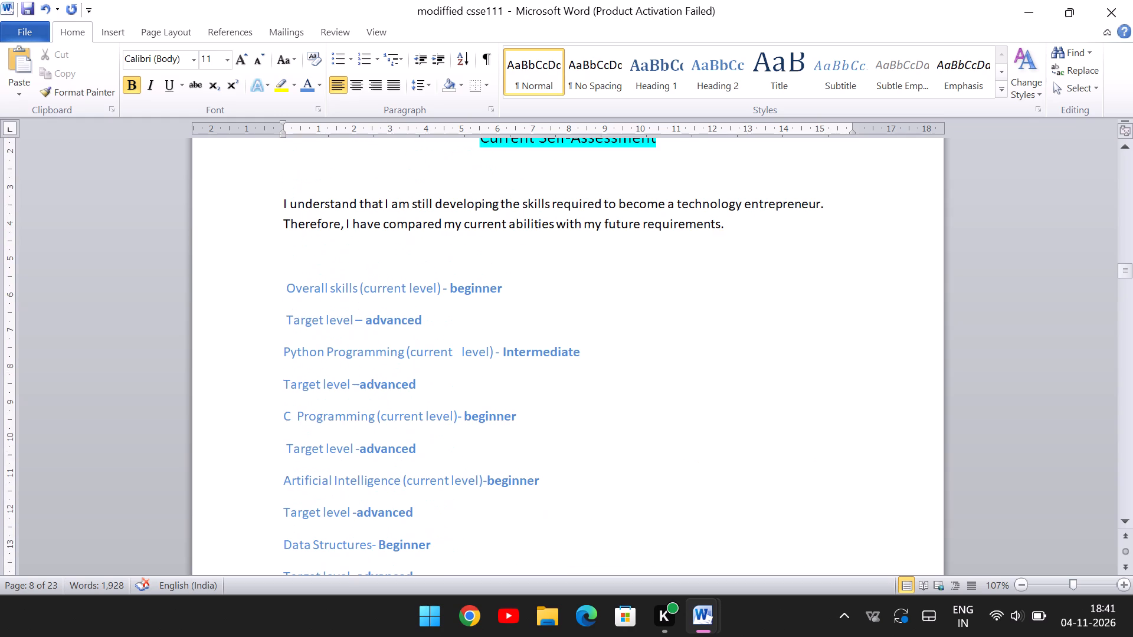
{"action": "left_click", "coordinate": [281, 291]}
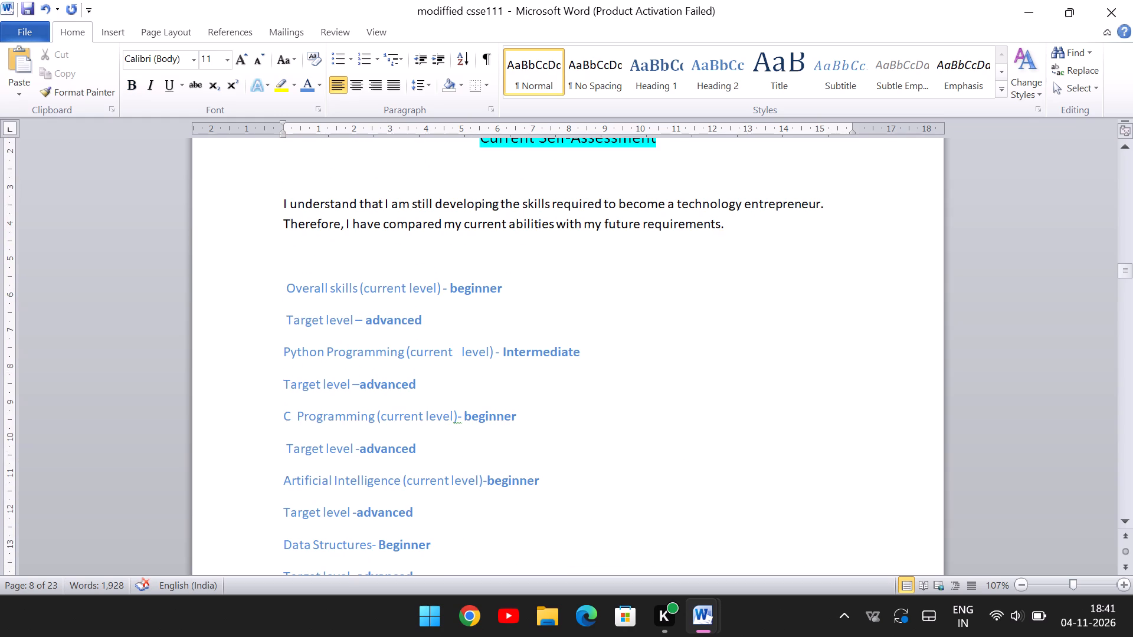
{"action": "right_click", "coordinate": [281, 291]}
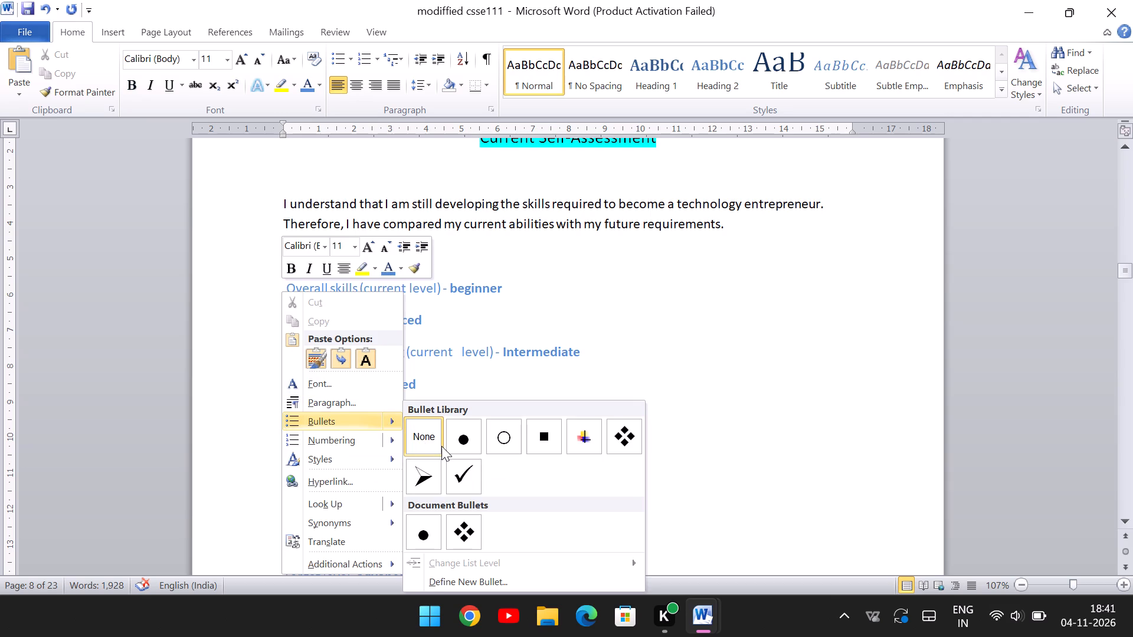
{"action": "left_click", "coordinate": [453, 446]}
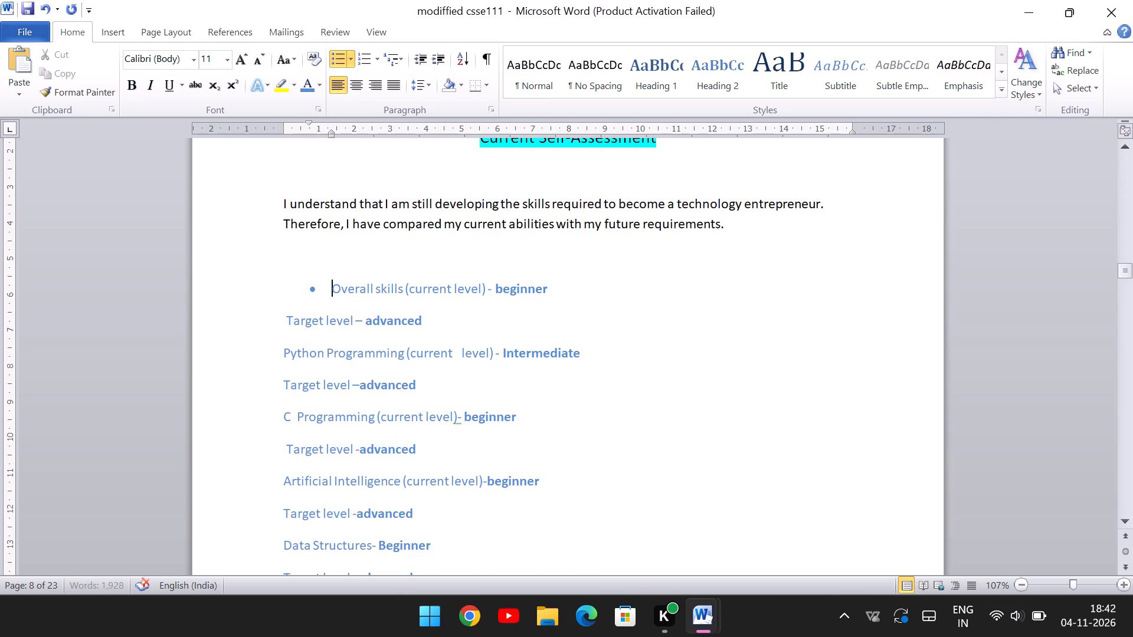
Indent the target level line below Overall skills with spaces so it roughly lines up with the bulleted text.
{"action": "left_click", "coordinate": [280, 326]}
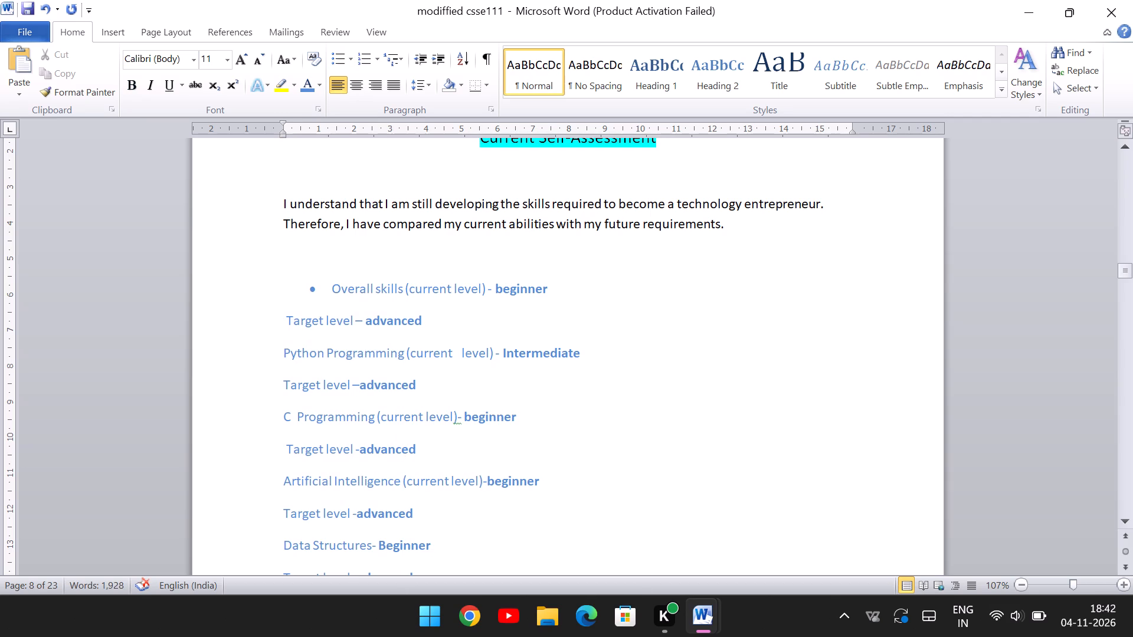
{"action": "key", "text": "space"}
{"action": "key", "text": "space"}
{"action": "key", "text": "space"}
{"action": "key", "text": "space"}
{"action": "key", "text": "space"}
{"action": "key", "text": "space"}
{"action": "key", "text": "space"}
{"action": "key", "text": "space"}
{"action": "key", "text": "space"}
{"action": "key", "text": "space"}
{"action": "key", "text": "space"}
{"action": "key", "text": "space"}
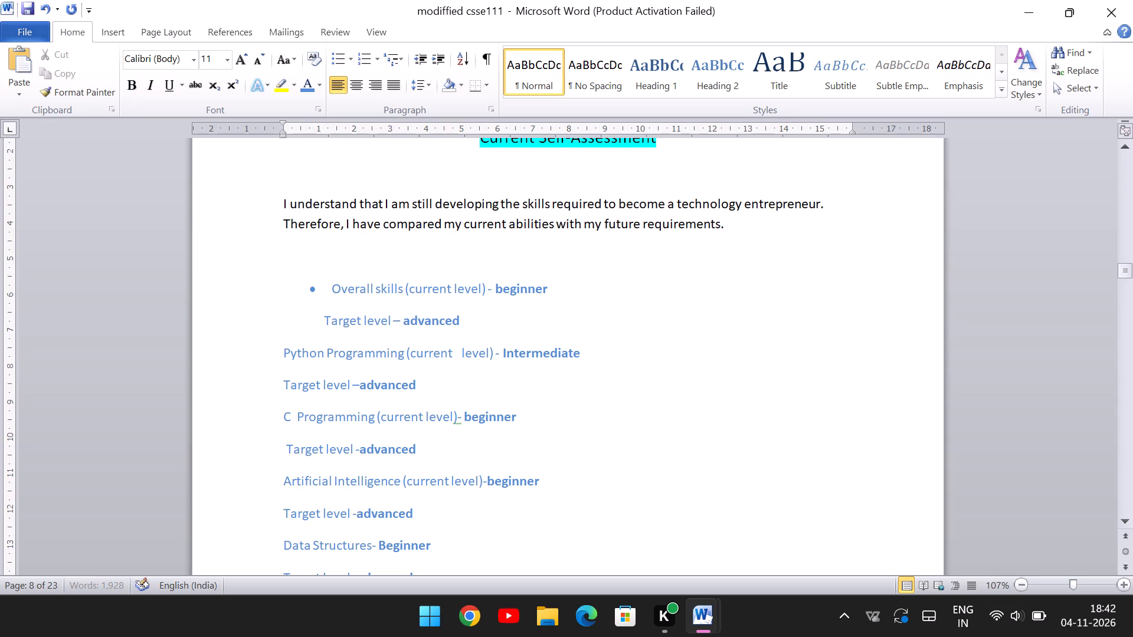
{"action": "key", "text": "space"}
Apply solid round bullets to the Python Programming and C Programming current level lines.
{"action": "left_click_drag", "start_coordinate": [281, 350], "coordinate": [470, 369]}
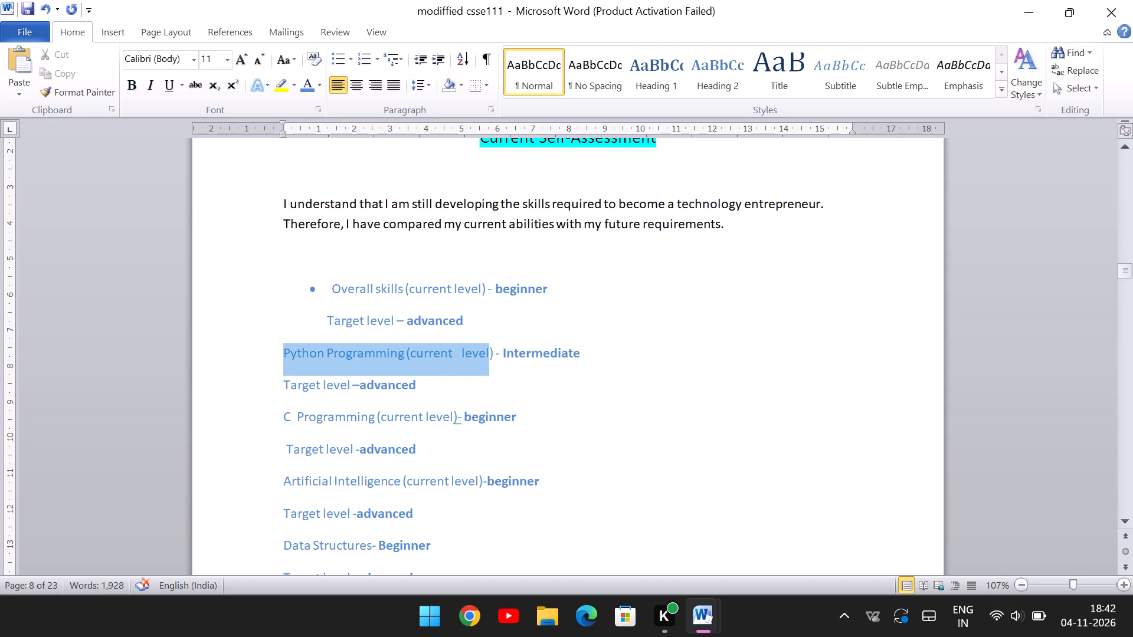
{"action": "left_click_drag", "start_coordinate": [470, 369], "coordinate": [599, 367]}
{"action": "right_click", "coordinate": [570, 361]}
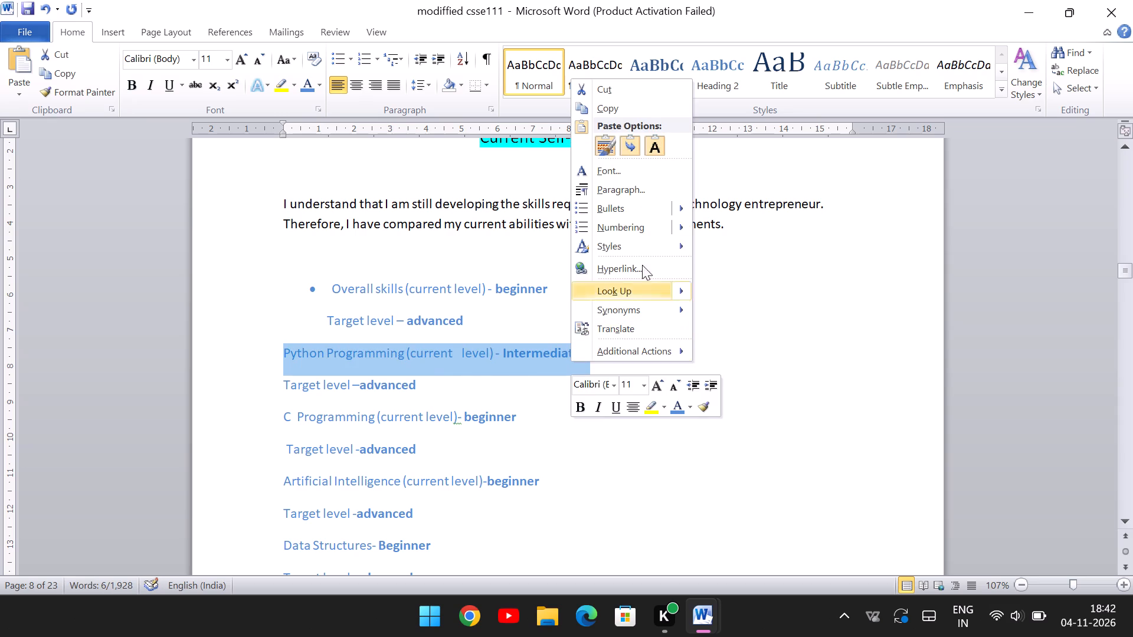
{"action": "left_click", "coordinate": [745, 288]}
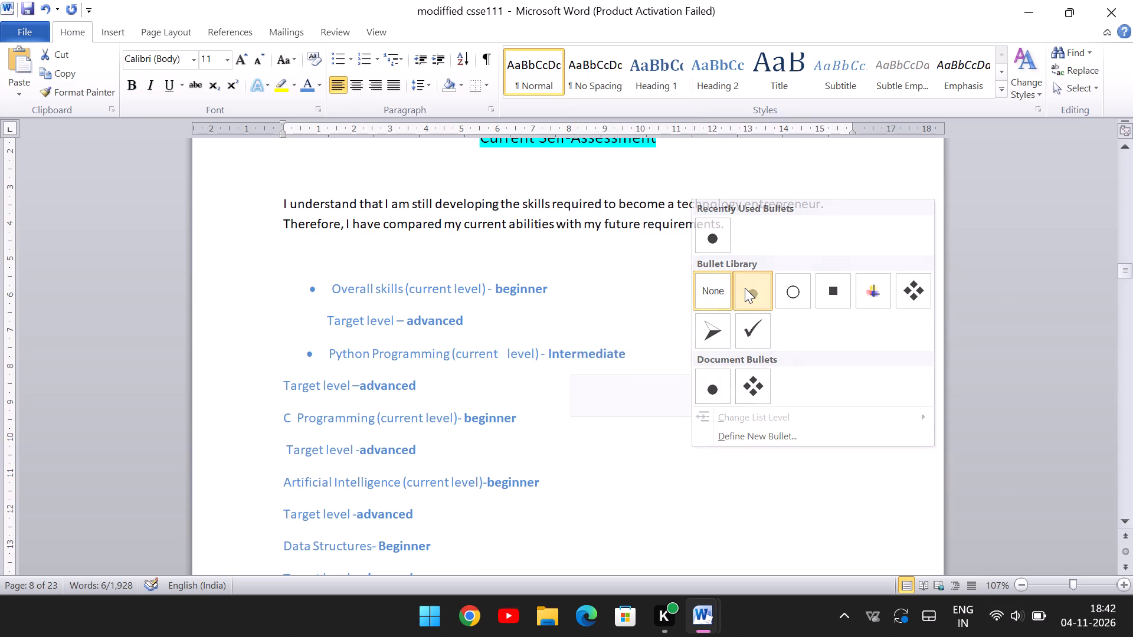
{"action": "left_click_drag", "start_coordinate": [282, 416], "coordinate": [302, 415]}
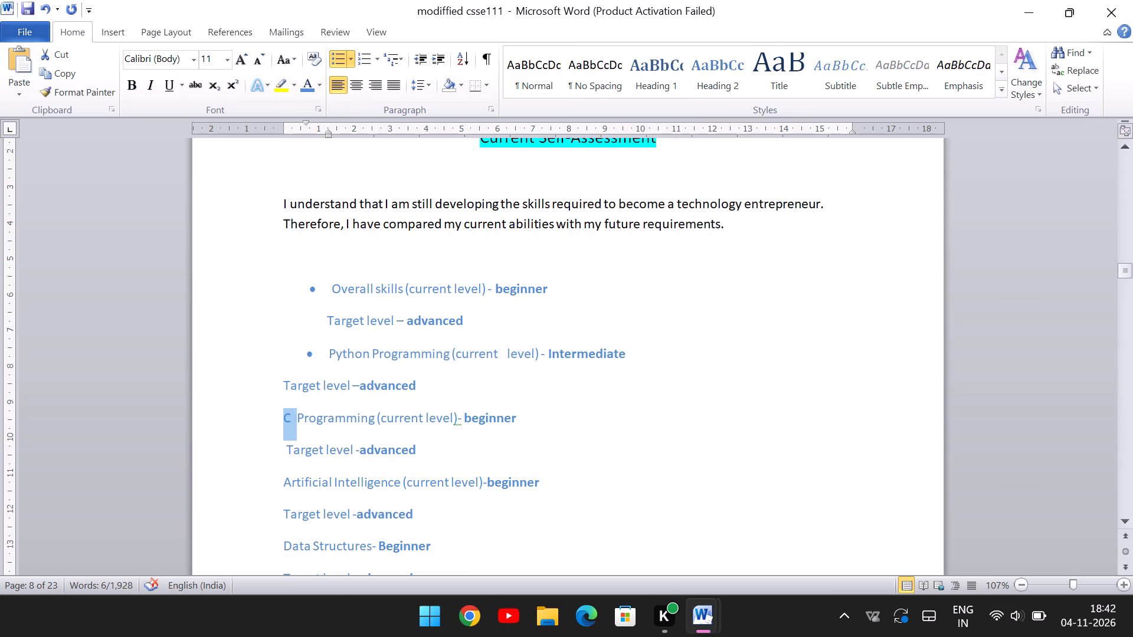
{"action": "left_click_drag", "start_coordinate": [302, 415], "coordinate": [509, 431]}
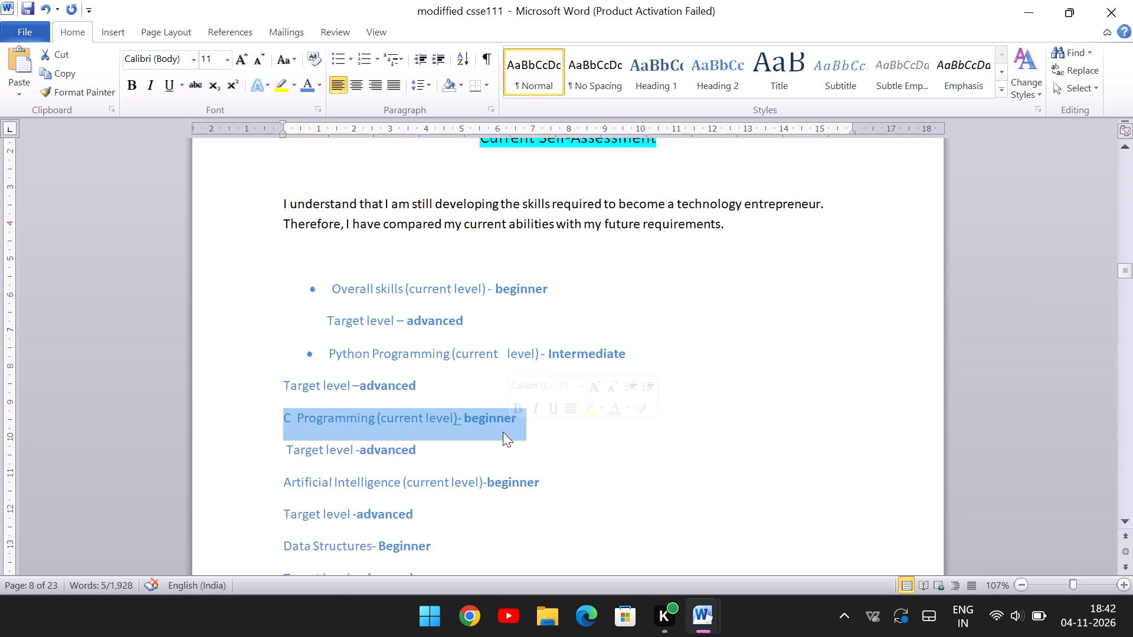
{"action": "right_click", "coordinate": [507, 434]}
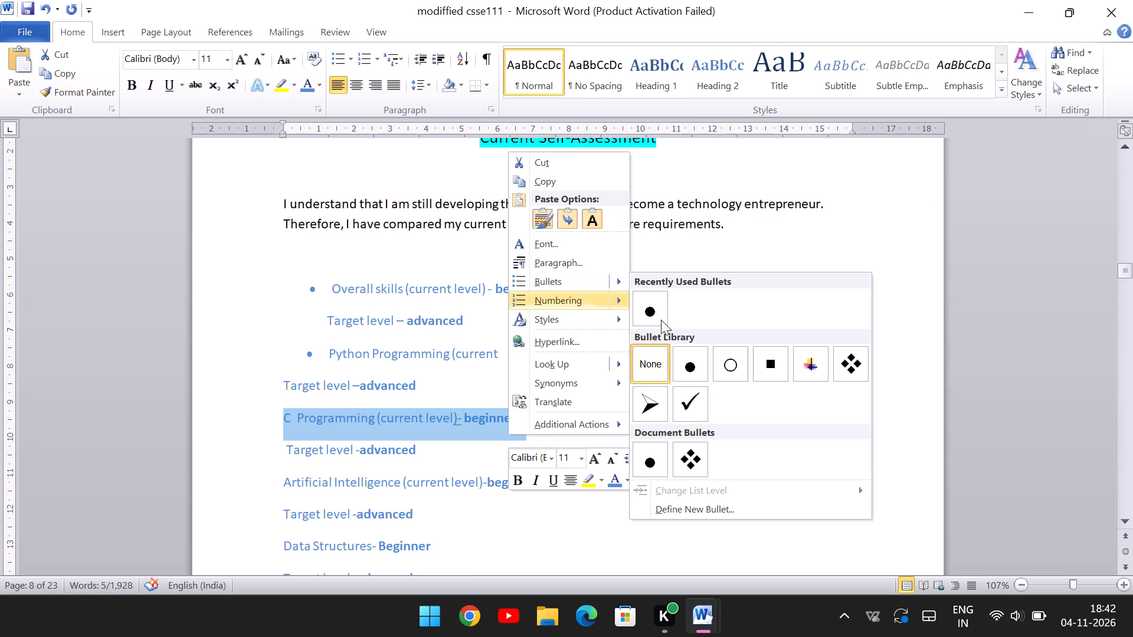
{"action": "left_click", "coordinate": [677, 362]}
Apply solid round bullets to the Artificial Intelligence and Data Structures lines.
{"action": "scroll", "coordinate": [368, 463], "scroll_direction": "down", "scroll_amount": 1}
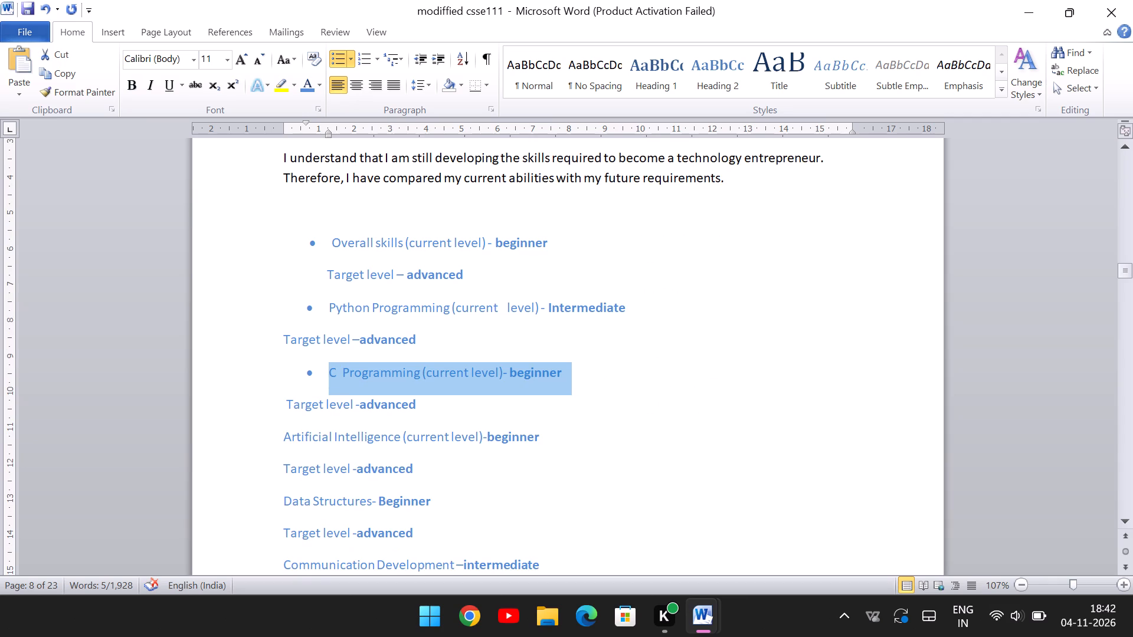
{"action": "left_click_drag", "start_coordinate": [279, 440], "coordinate": [520, 449]}
{"action": "right_click", "coordinate": [521, 450]}
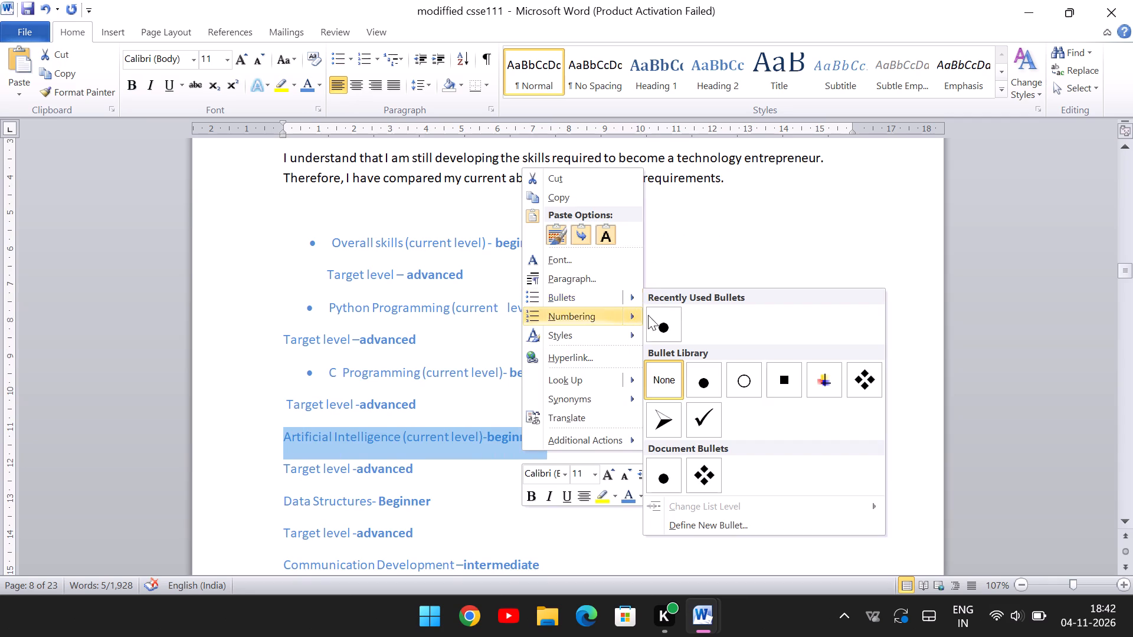
{"action": "left_click", "coordinate": [665, 329]}
{"action": "scroll", "coordinate": [432, 389], "scroll_direction": "down", "scroll_amount": 2}
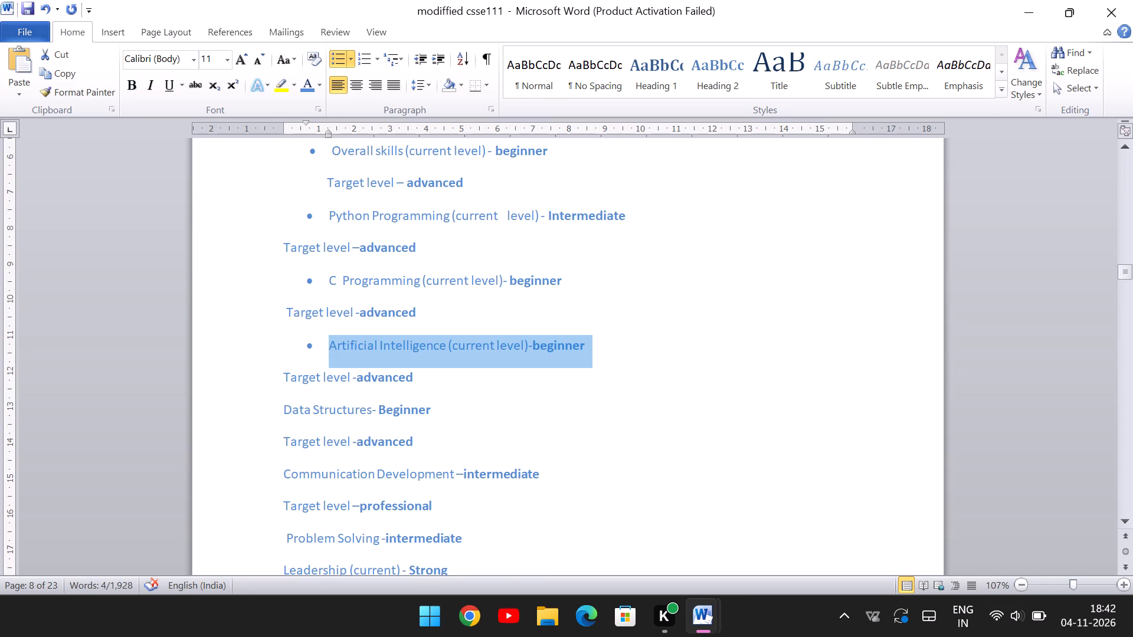
{"action": "left_click_drag", "start_coordinate": [286, 410], "coordinate": [415, 416]}
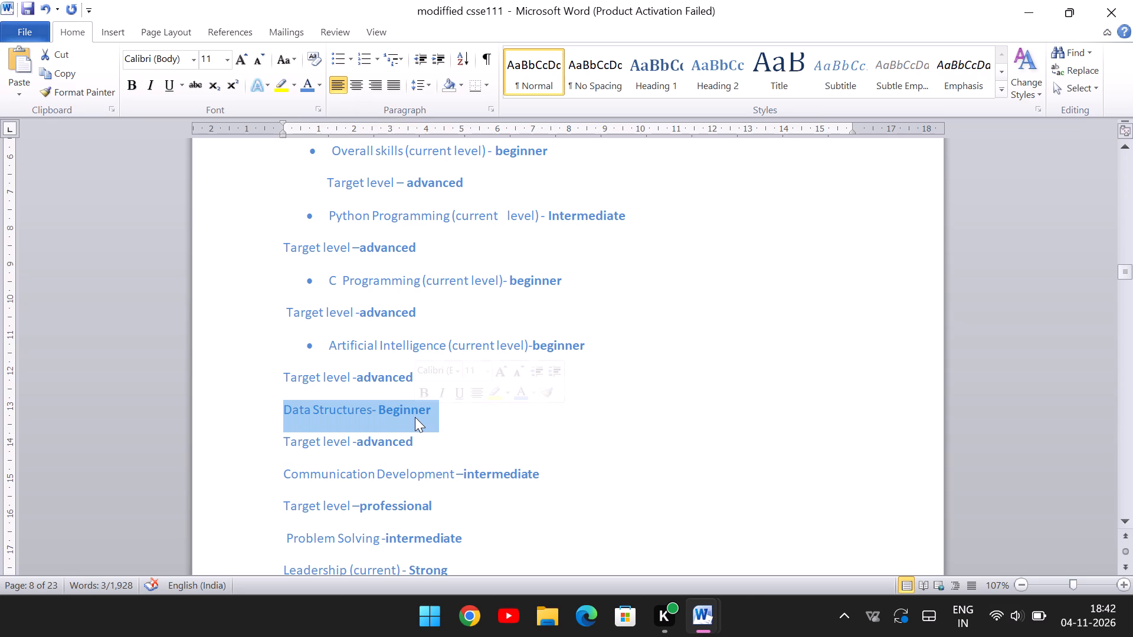
{"action": "right_click", "coordinate": [420, 420]}
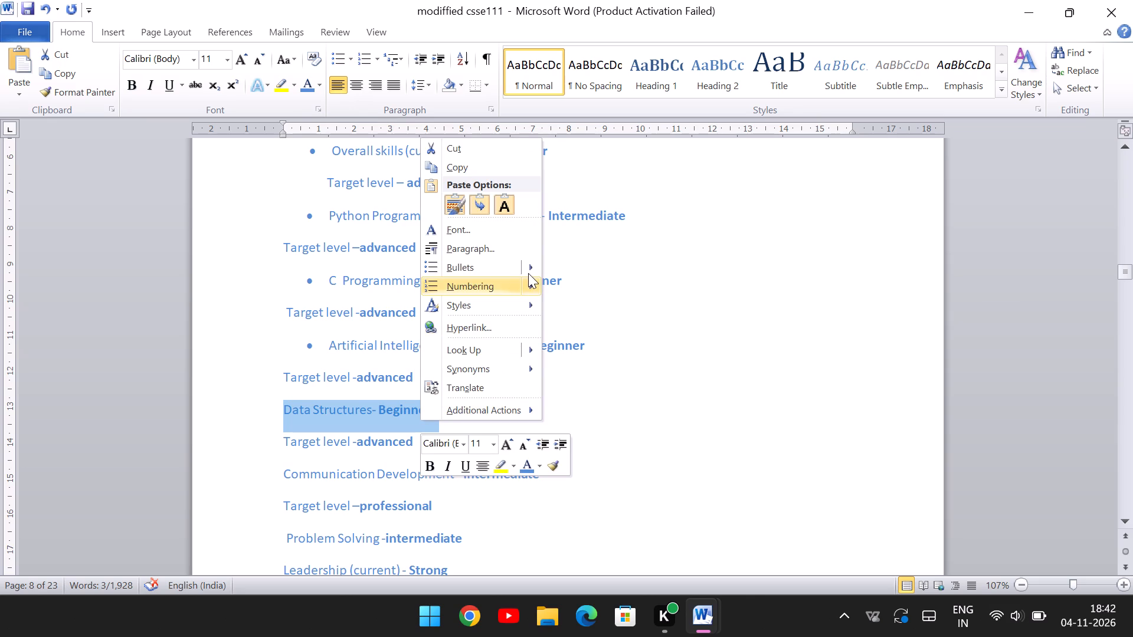
{"action": "left_click", "coordinate": [555, 304]}
Apply solid round bullets to the Communication Development and Problem Solving lines.
{"action": "scroll", "coordinate": [361, 452], "scroll_direction": "down", "scroll_amount": 1}
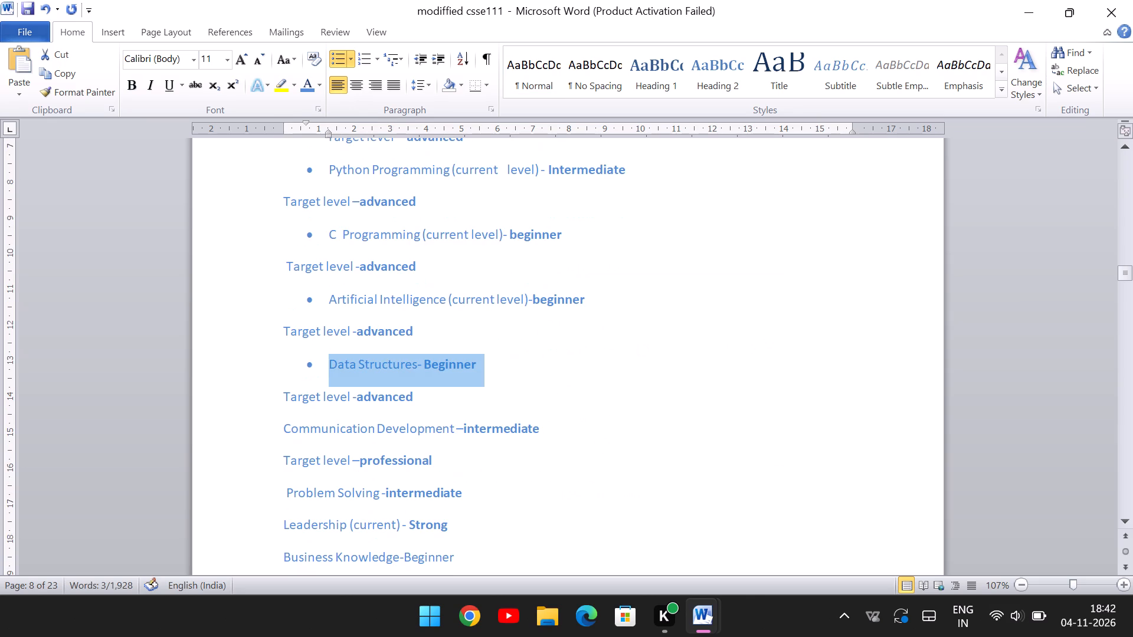
{"action": "left_click_drag", "start_coordinate": [283, 428], "coordinate": [552, 429]}
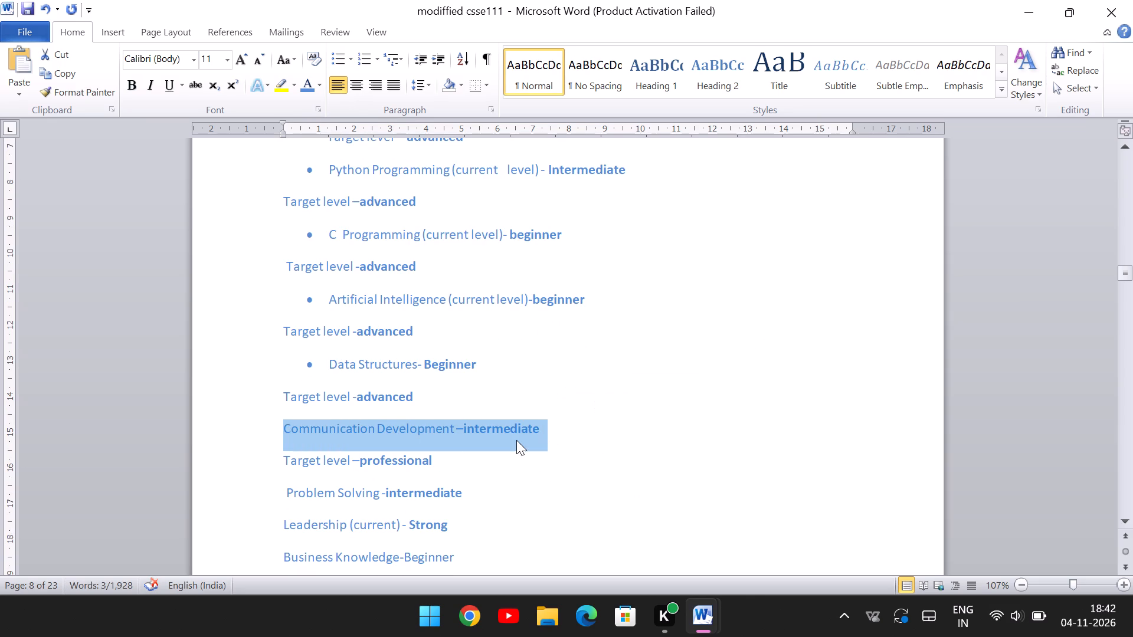
{"action": "right_click", "coordinate": [516, 440]}
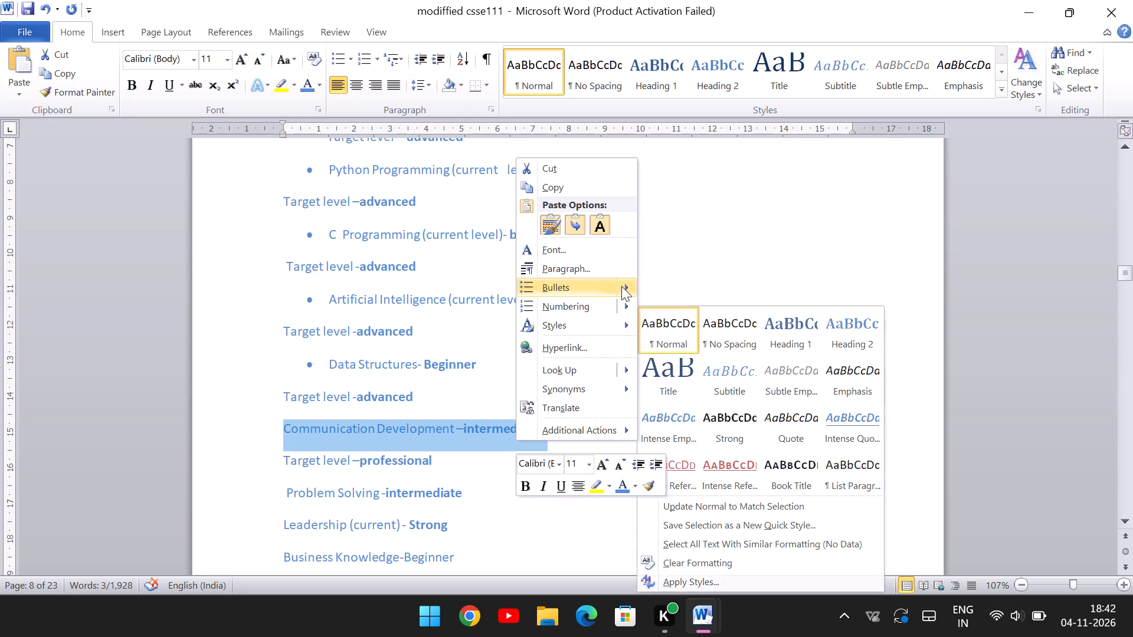
{"action": "left_click", "coordinate": [644, 310]}
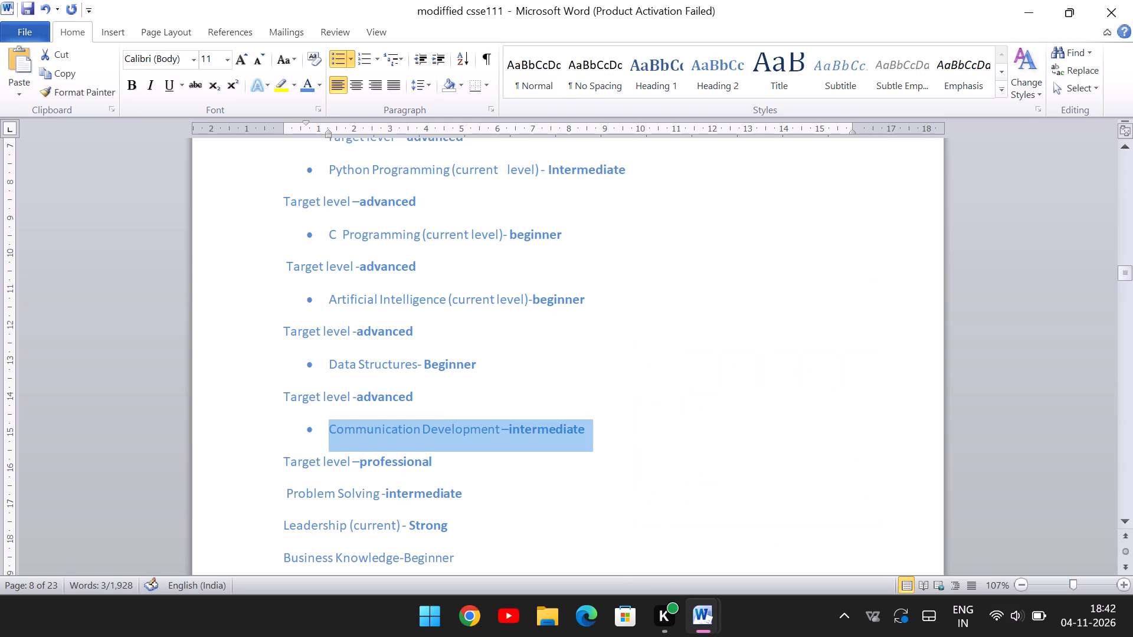
{"action": "left_click", "coordinate": [510, 375]}
{"action": "scroll", "coordinate": [489, 379], "scroll_direction": "down", "scroll_amount": 3}
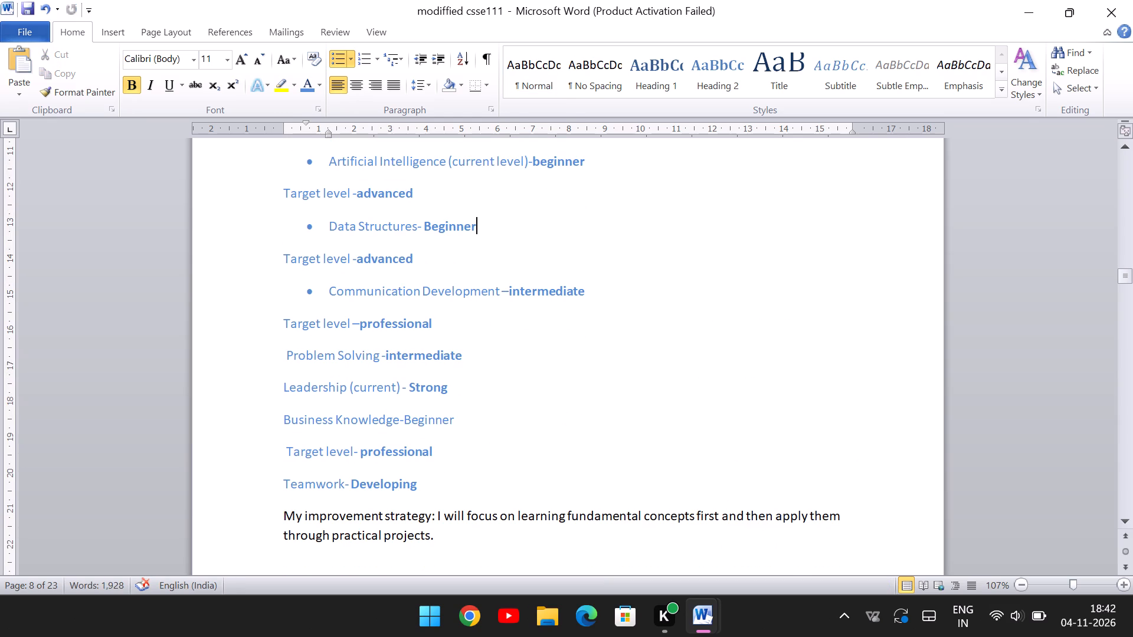
{"action": "left_click_drag", "start_coordinate": [287, 358], "coordinate": [346, 357]}
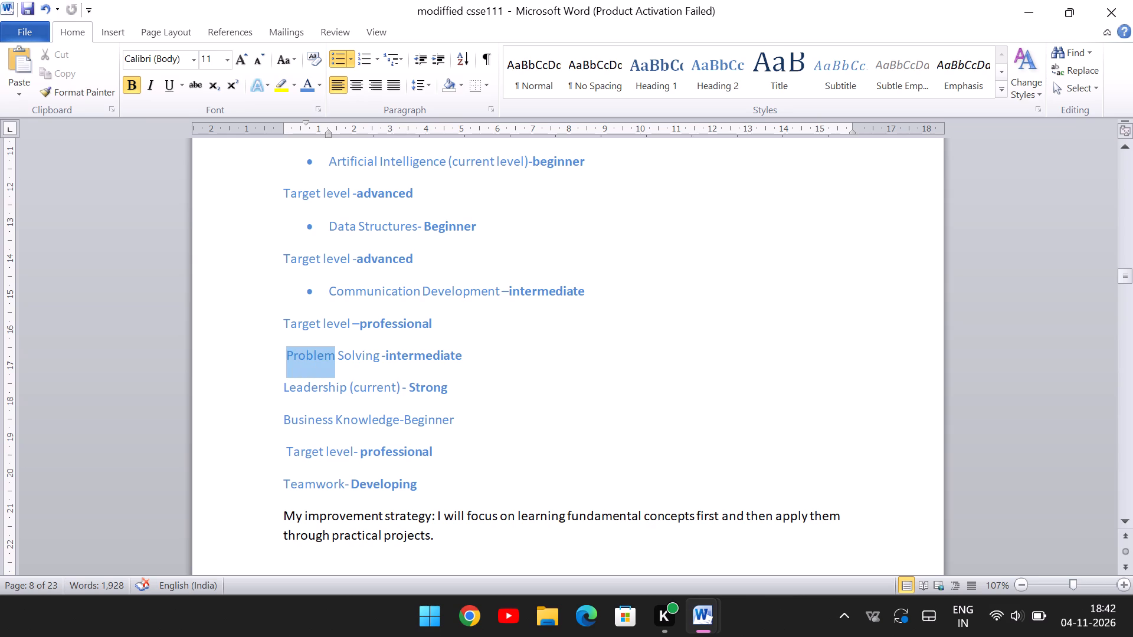
{"action": "left_click_drag", "start_coordinate": [346, 357], "coordinate": [438, 357]}
{"action": "right_click", "coordinate": [451, 365]}
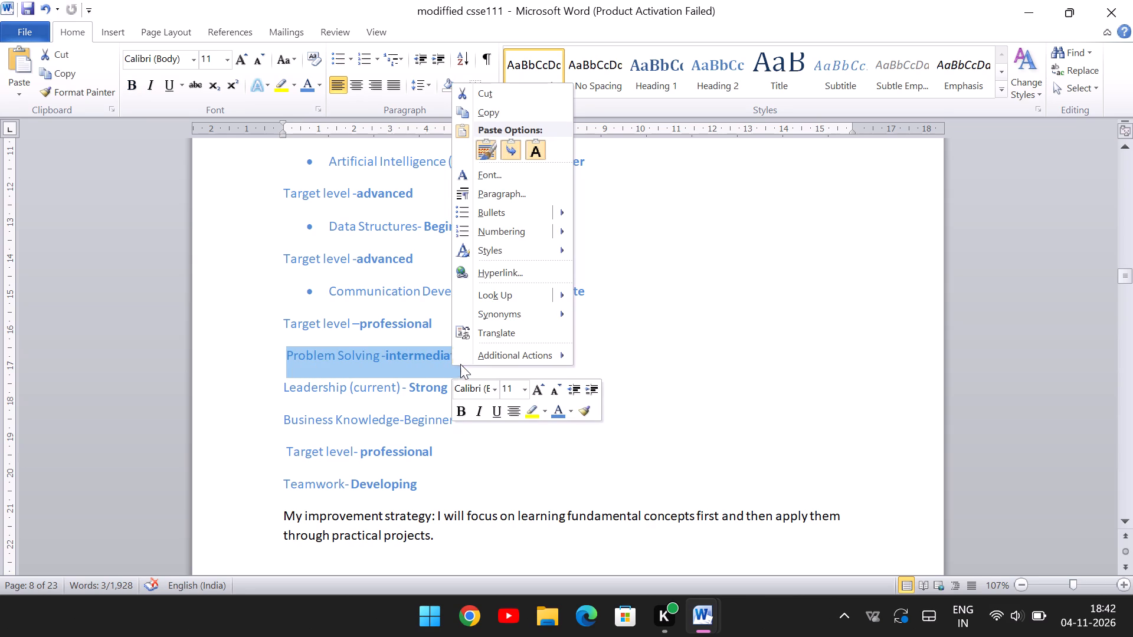
{"action": "left_click", "coordinate": [598, 240]}
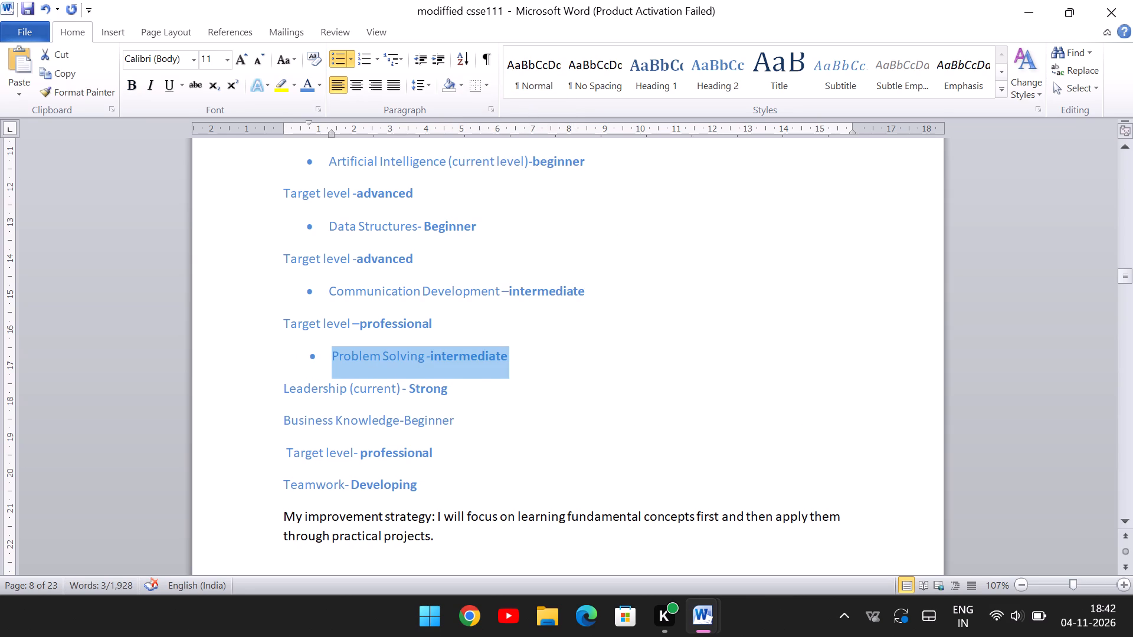
Apply solid round bullets to the Business Knowledge and Leadership (current) lines.
{"action": "left_click_drag", "start_coordinate": [284, 416], "coordinate": [440, 419]}
{"action": "right_click", "coordinate": [451, 430]}
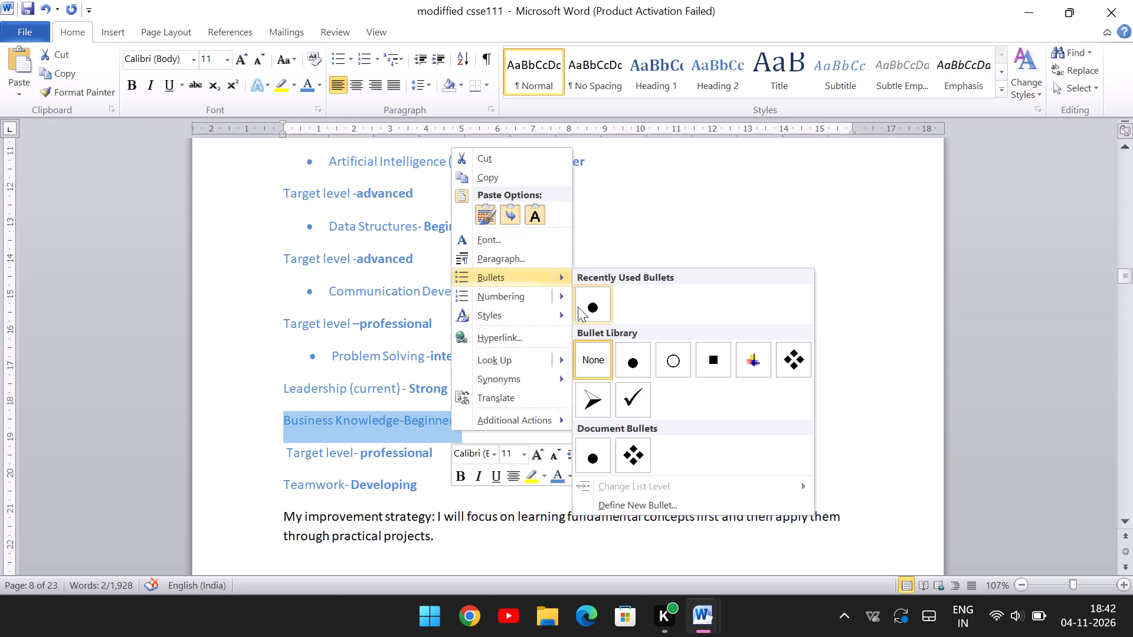
{"action": "left_click", "coordinate": [579, 307]}
{"action": "left_click", "coordinate": [452, 452]}
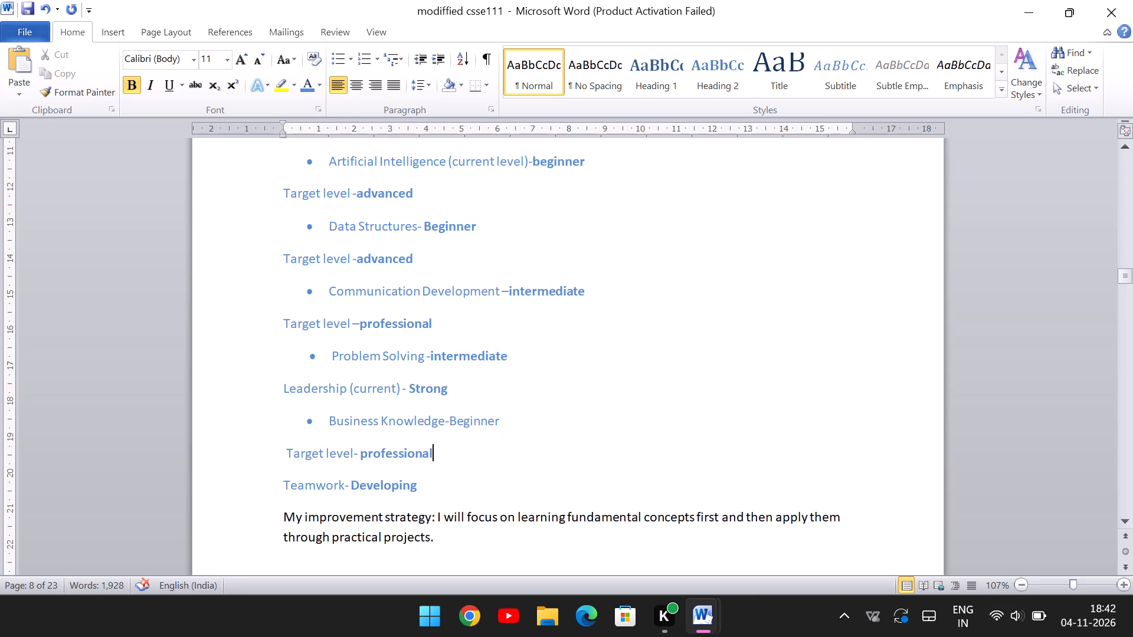
{"action": "left_click_drag", "start_coordinate": [283, 492], "coordinate": [441, 498]}
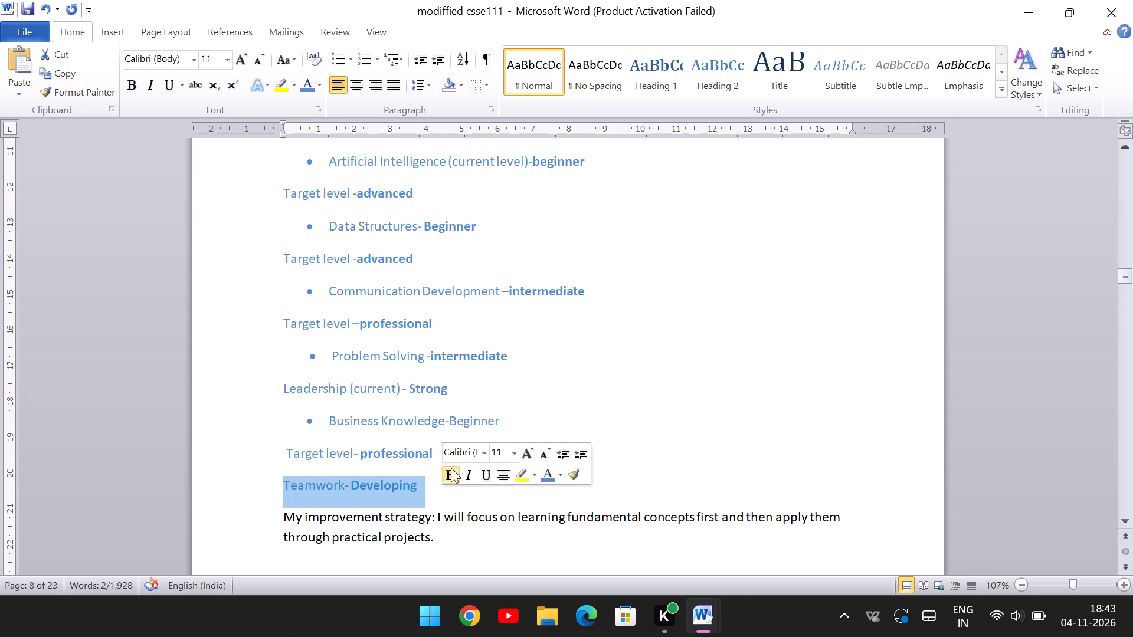
{"action": "left_click_drag", "start_coordinate": [279, 384], "coordinate": [417, 392]}
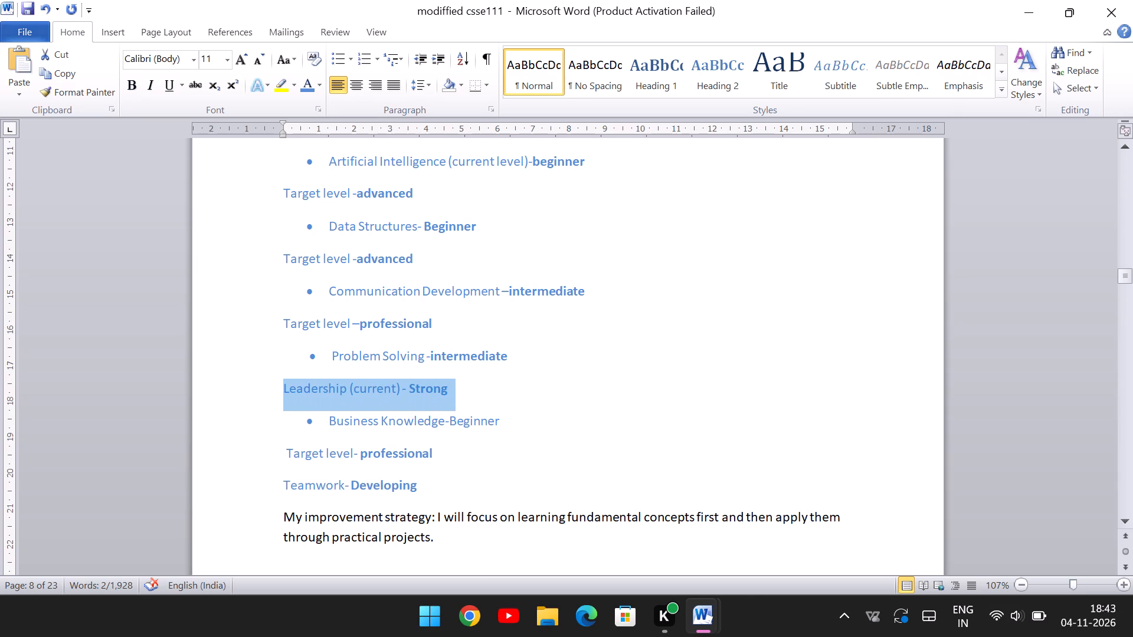
{"action": "left_click_drag", "start_coordinate": [417, 392], "coordinate": [453, 396]}
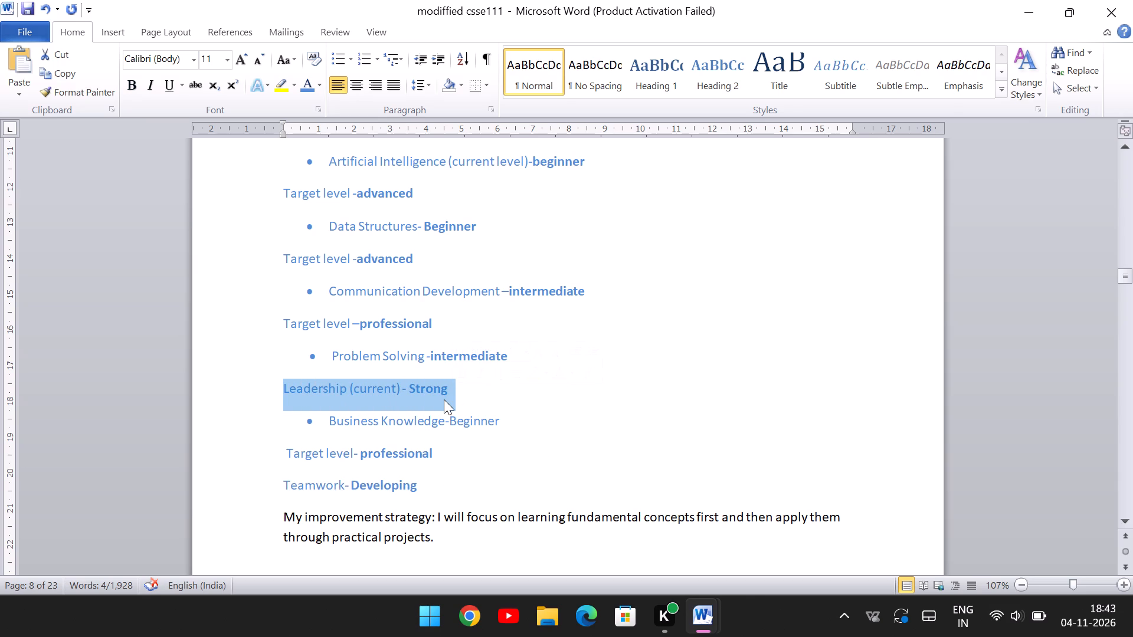
{"action": "right_click", "coordinate": [444, 399]}
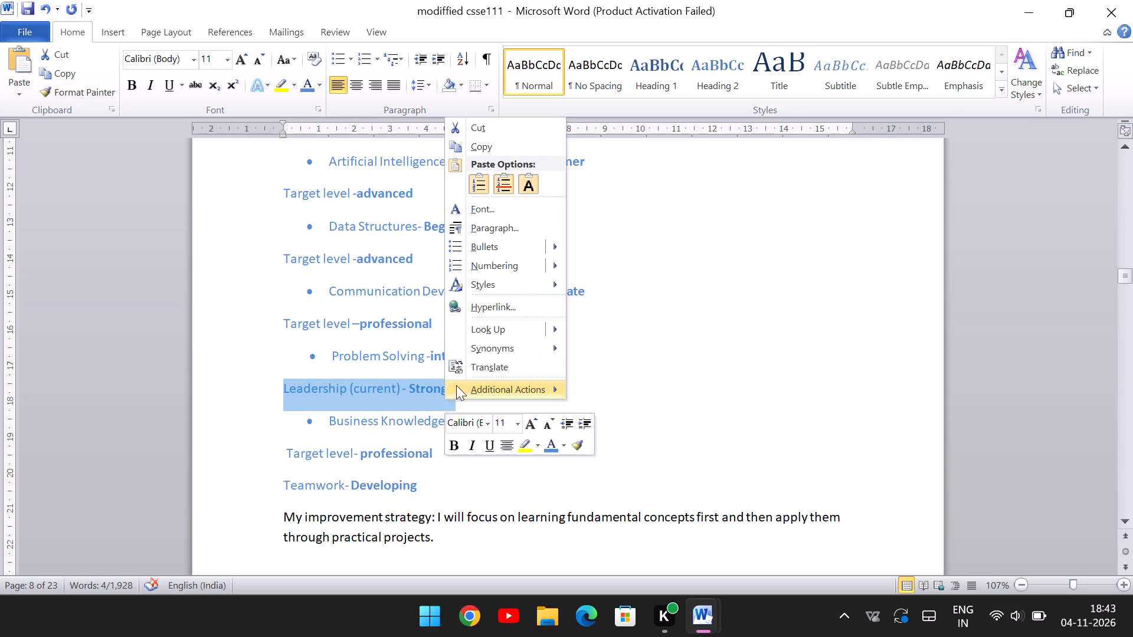
{"action": "left_click", "coordinate": [589, 278]}
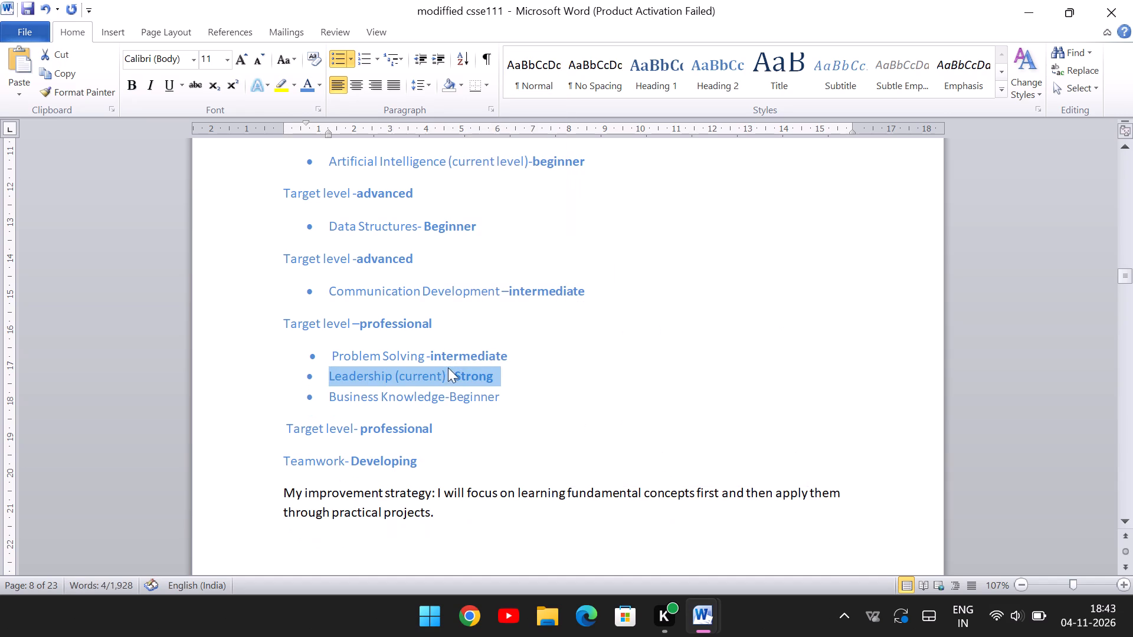
{"action": "left_click", "coordinate": [473, 412]}
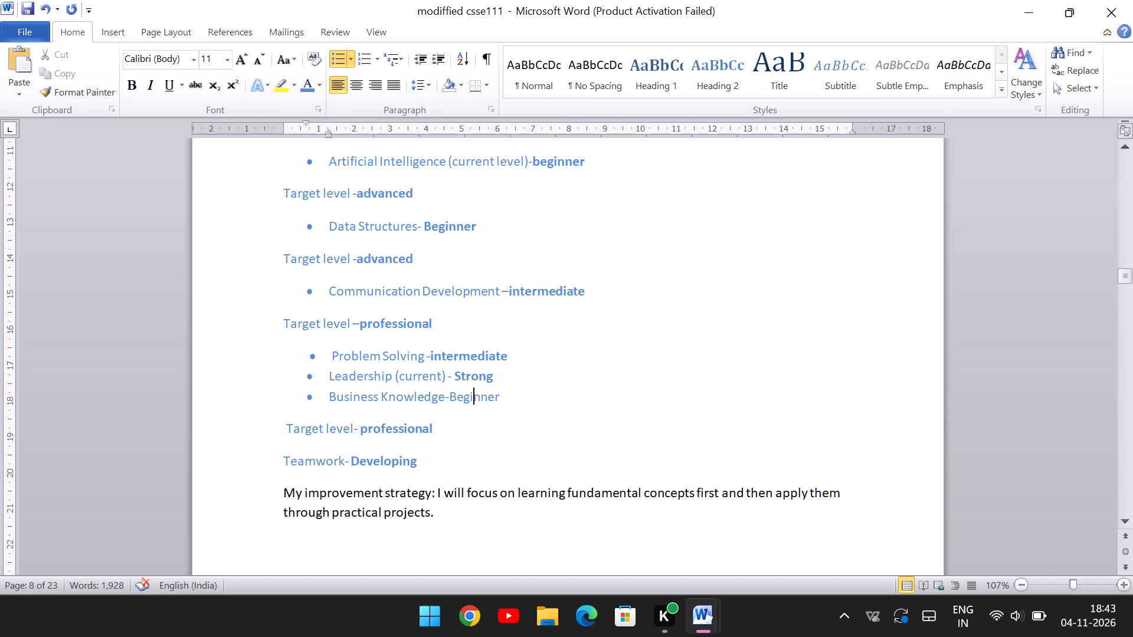
Apply a solid round bullet to the Teamwork line.
{"action": "left_click_drag", "start_coordinate": [284, 459], "coordinate": [402, 470]}
{"action": "right_click", "coordinate": [402, 470]}
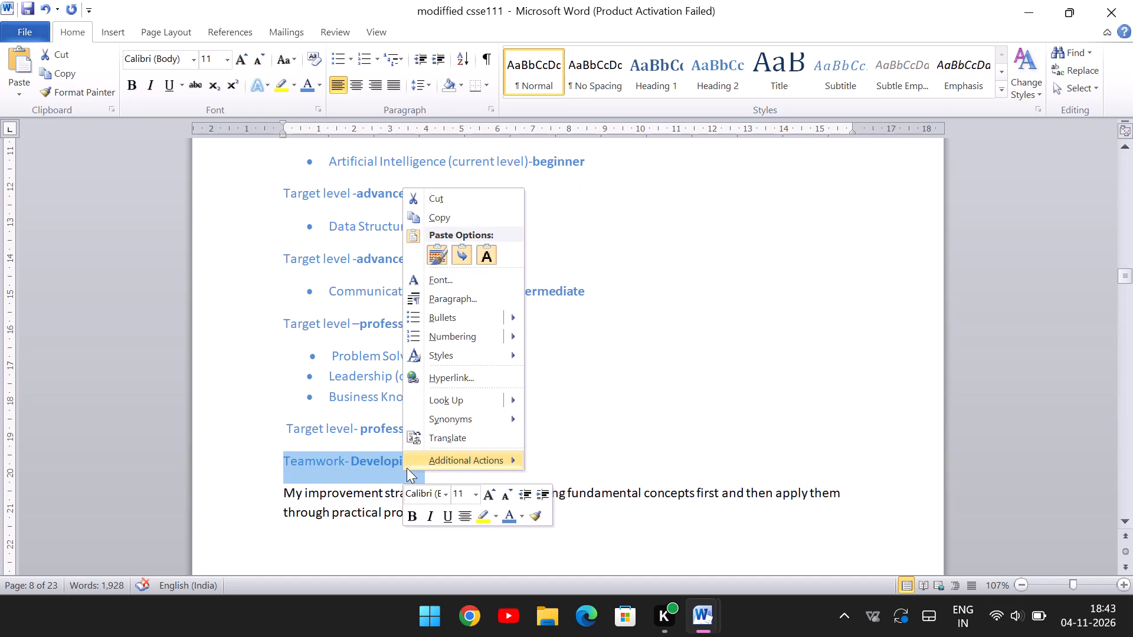
{"action": "left_click", "coordinate": [541, 341]}
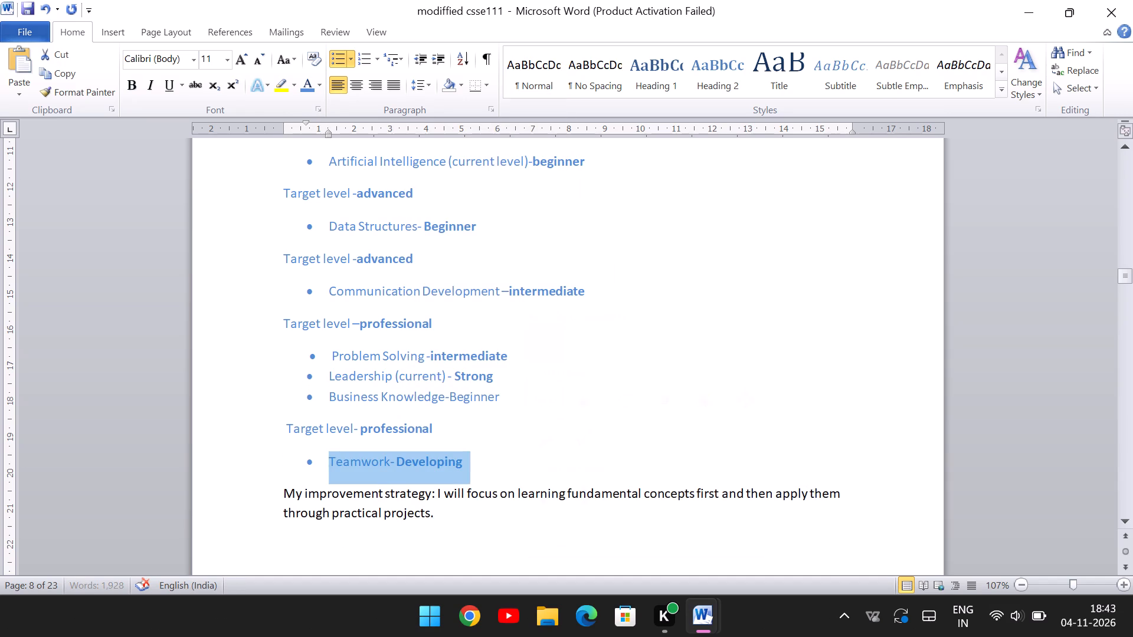
{"action": "left_click", "coordinate": [518, 416]}
Indent the target level line below Python Programming with 14 spaces so it roughly lines up with the bulleted text.
{"action": "scroll", "coordinate": [629, 350], "scroll_direction": "up", "scroll_amount": 6}
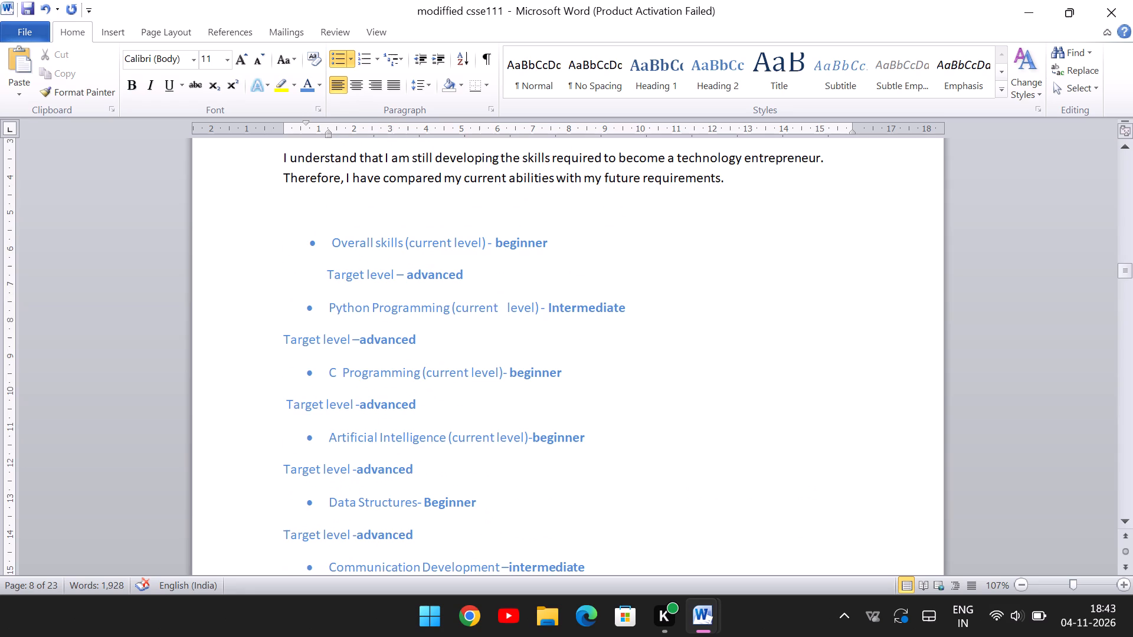
{"action": "left_click", "coordinate": [281, 339]}
{"action": "key", "text": "space"}
{"action": "key", "text": "space"}
{"action": "key", "text": "space"}
{"action": "key", "text": "space"}
{"action": "key", "text": "space"}
{"action": "key", "text": "space"}
{"action": "key", "text": "space"}
{"action": "key", "text": "space"}
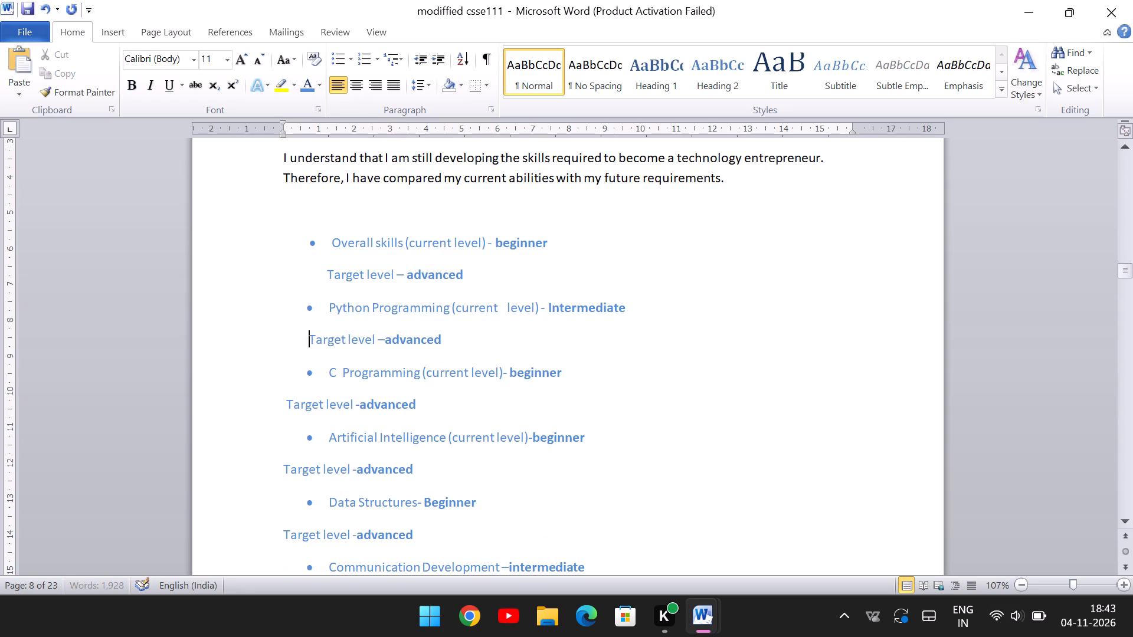
{"action": "key", "text": "space"}
{"action": "key", "text": "space"}
{"action": "key", "text": "space"}
{"action": "key", "text": "space"}
{"action": "key", "text": "space"}
{"action": "key", "text": "space"}
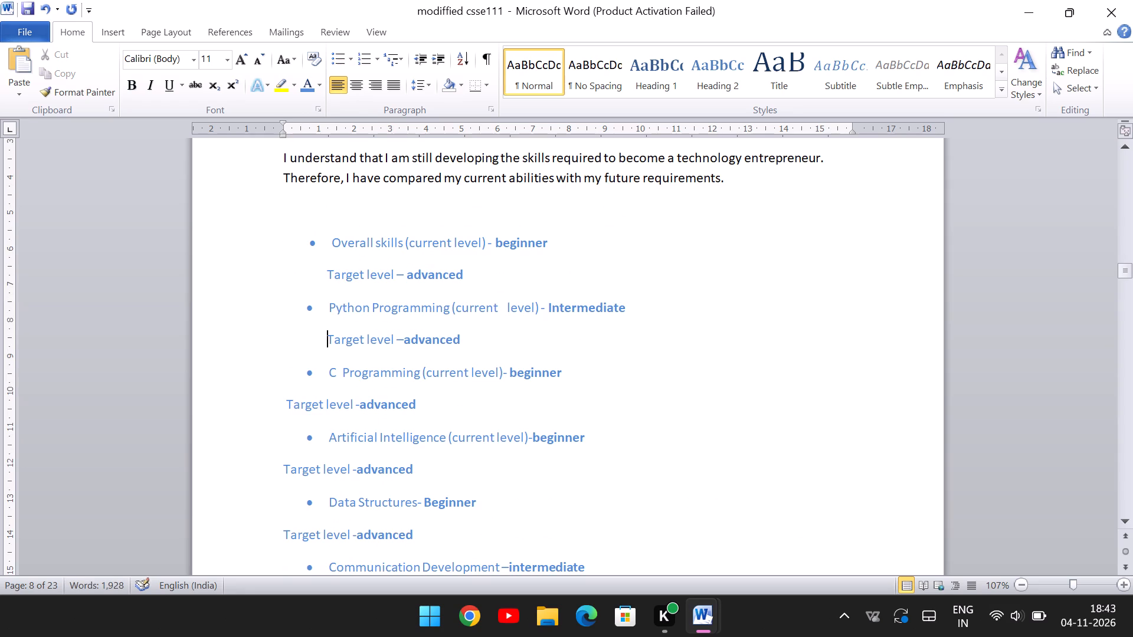
Indent the target level line below C Programming so it roughly lines up with the bulleted text.
{"action": "left_click", "coordinate": [284, 401]}
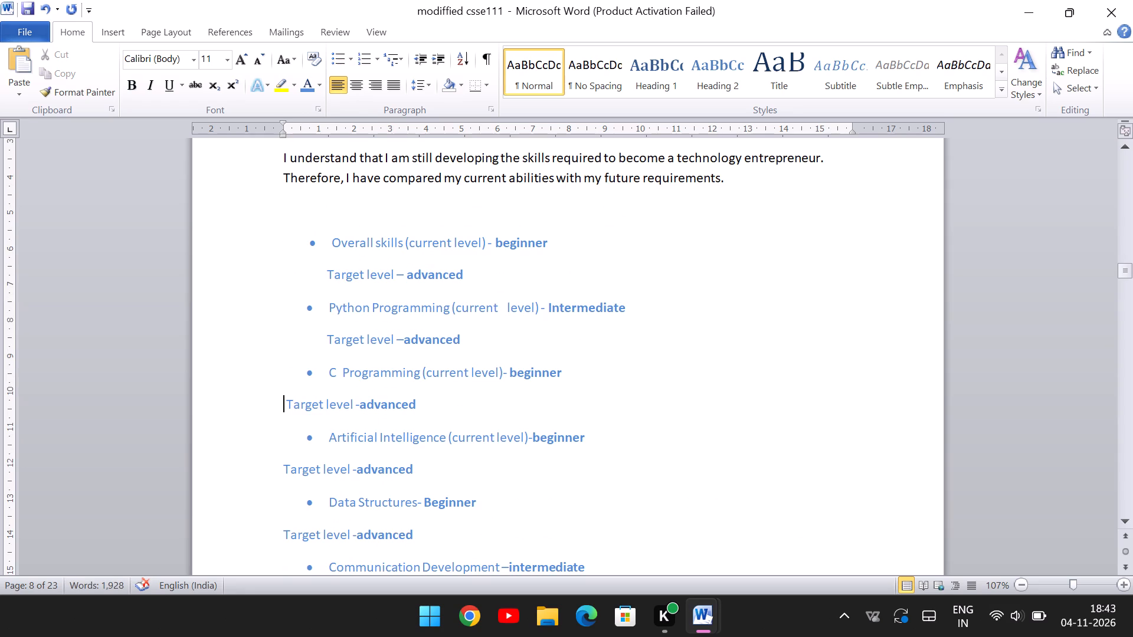
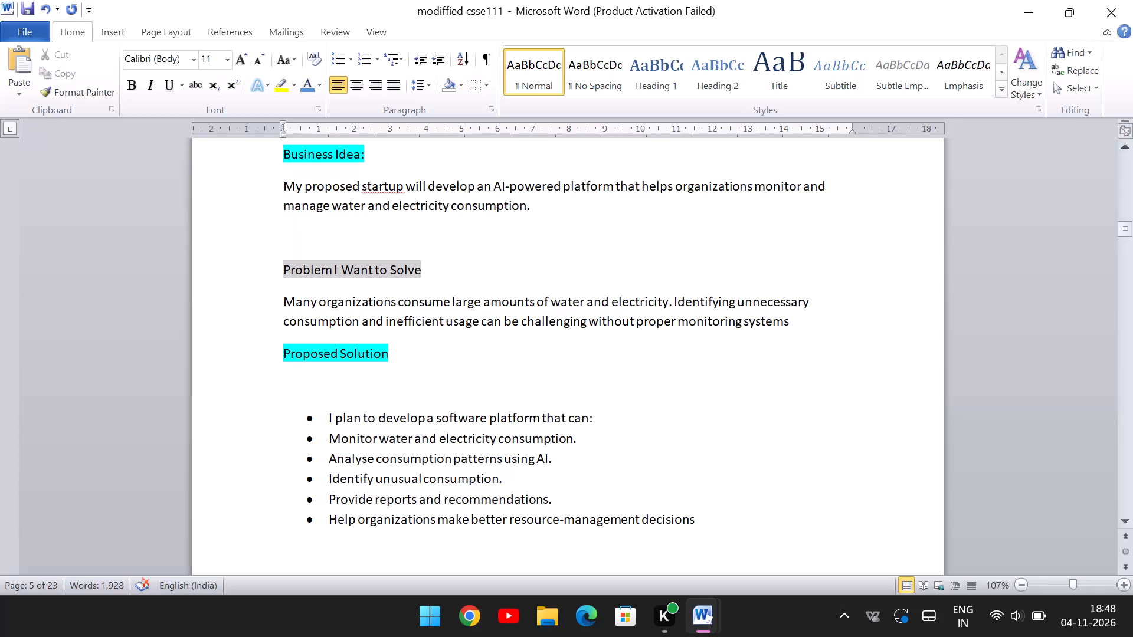
Replace the Semester value in the cover page details table with FIRST.
{"action": "scroll", "coordinate": [861, 550], "scroll_direction": "up", "scroll_amount": 13}
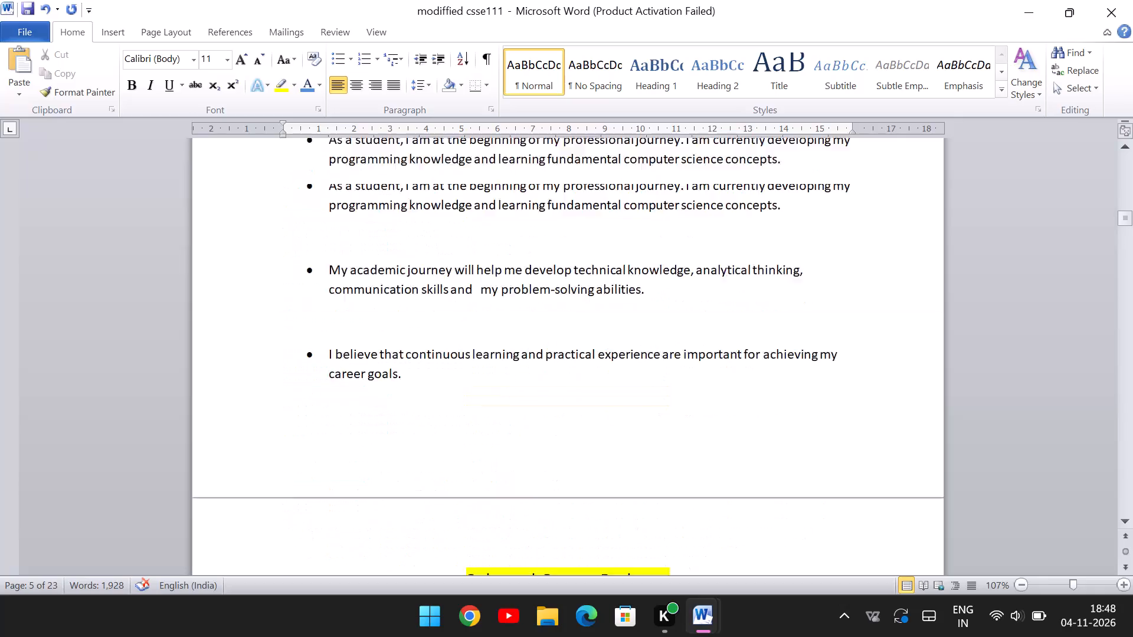
{"action": "scroll", "coordinate": [861, 550], "scroll_direction": "up", "scroll_amount": 7}
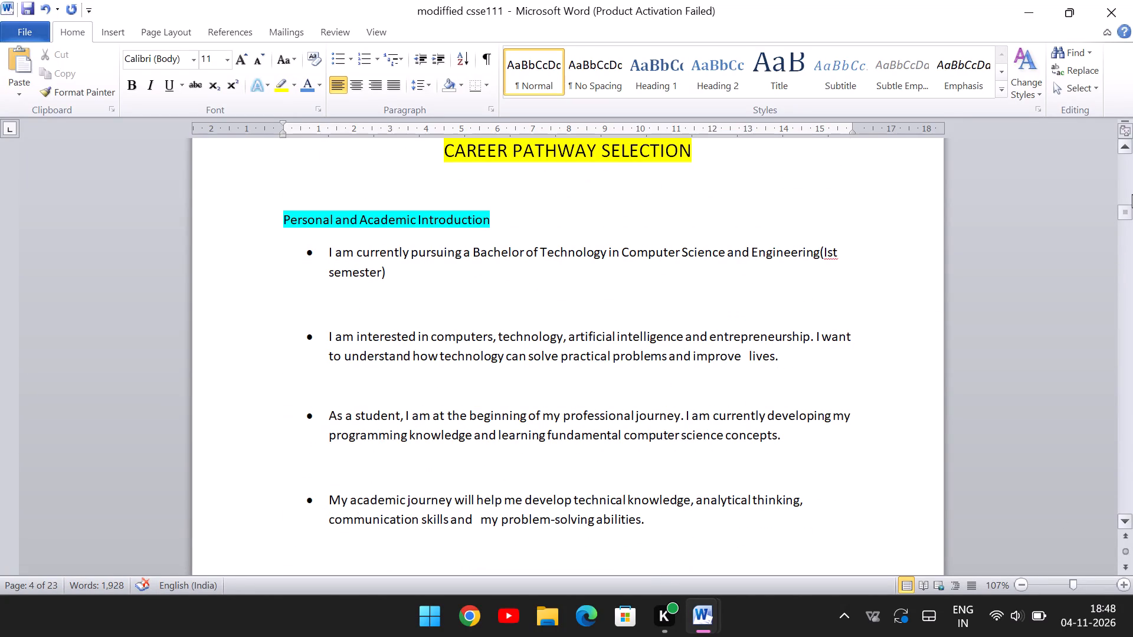
{"action": "left_click_drag", "start_coordinate": [1132, 208], "coordinate": [1129, 202]}
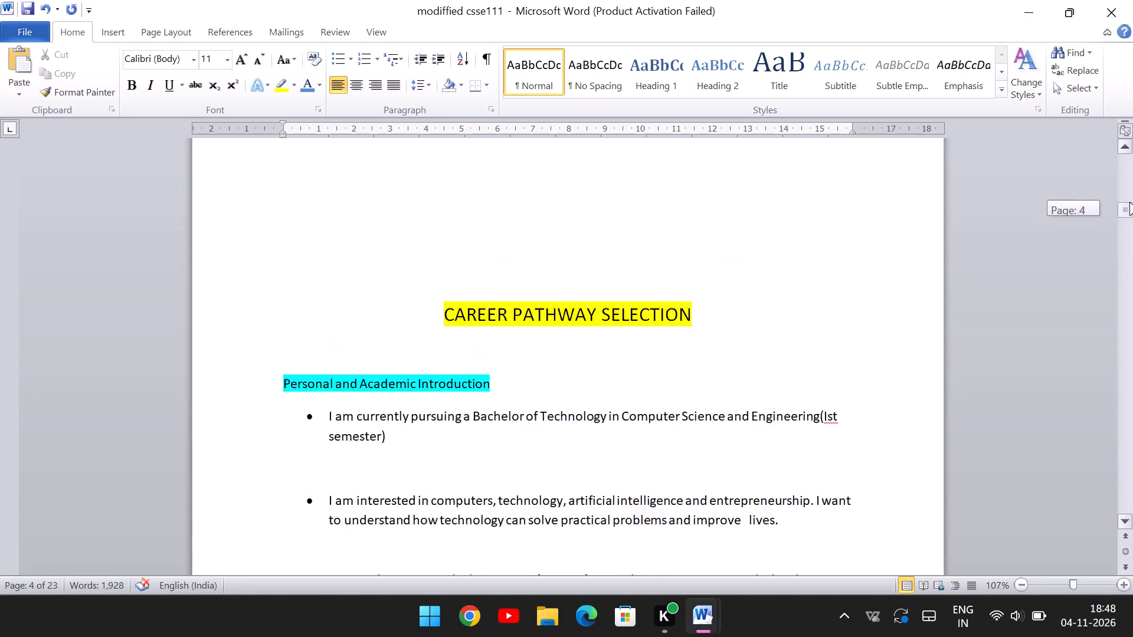
{"action": "left_click_drag", "start_coordinate": [1129, 202], "coordinate": [1116, 160]}
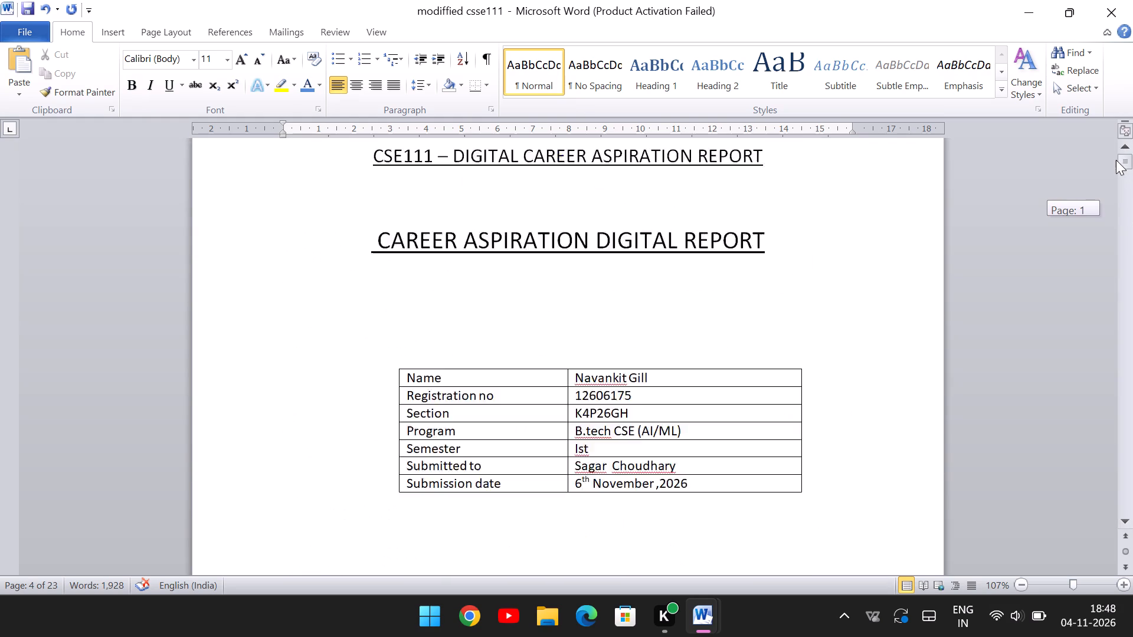
{"action": "left_click_drag", "start_coordinate": [1116, 160], "coordinate": [1116, 156]}
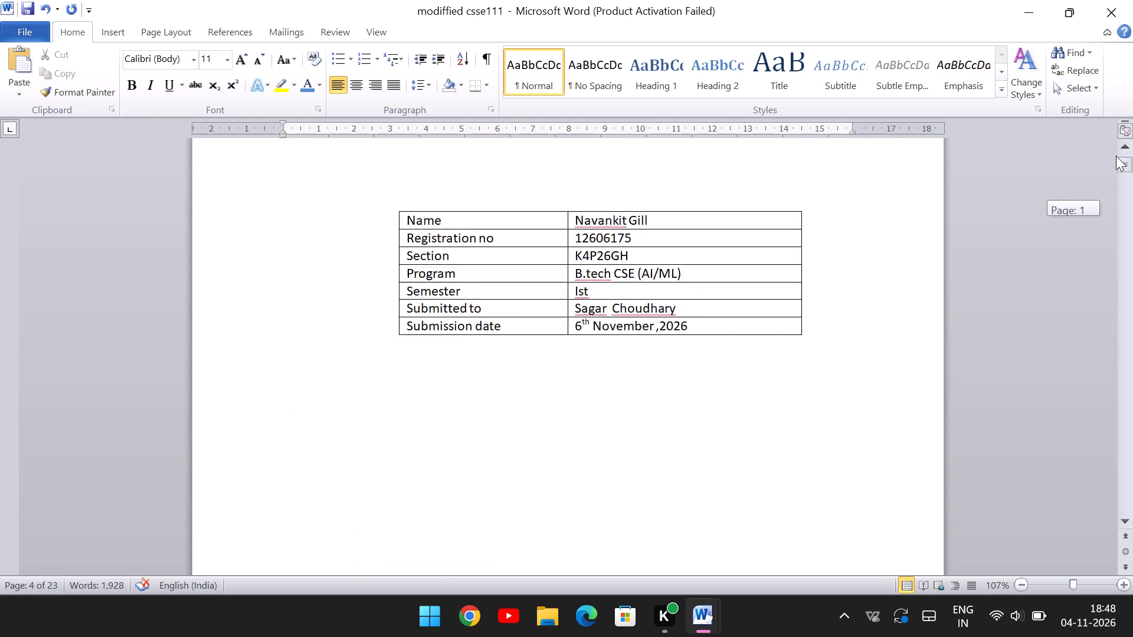
{"action": "left_click_drag", "start_coordinate": [1116, 156], "coordinate": [1115, 124]}
{"action": "scroll", "coordinate": [543, 422], "scroll_direction": "down", "scroll_amount": 4}
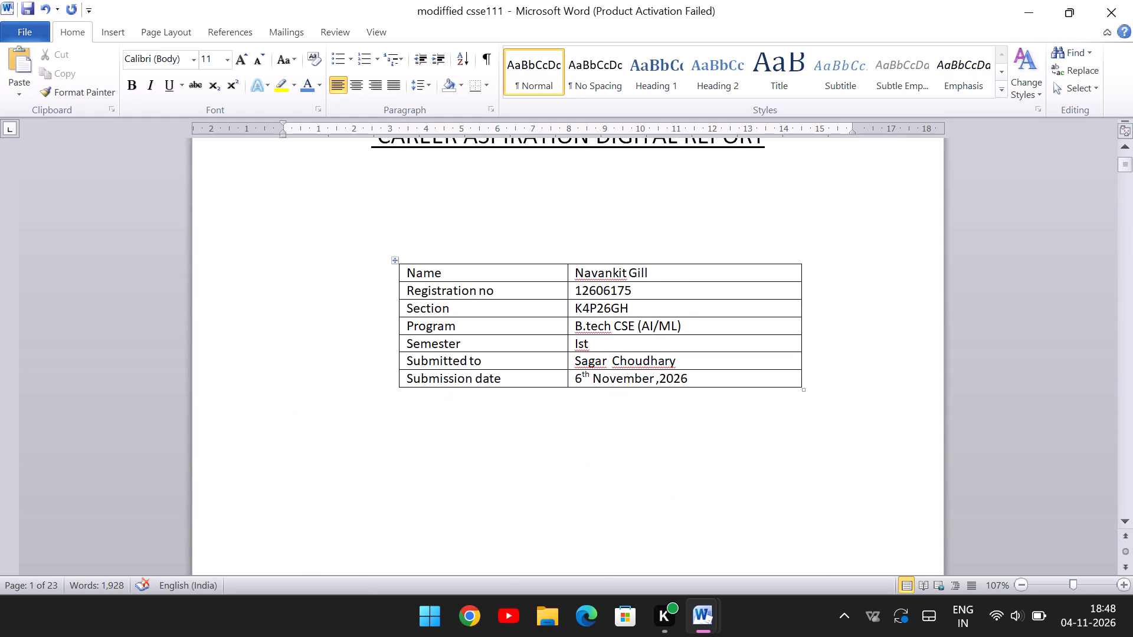
{"action": "scroll", "coordinate": [550, 441], "scroll_direction": "down", "scroll_amount": 1}
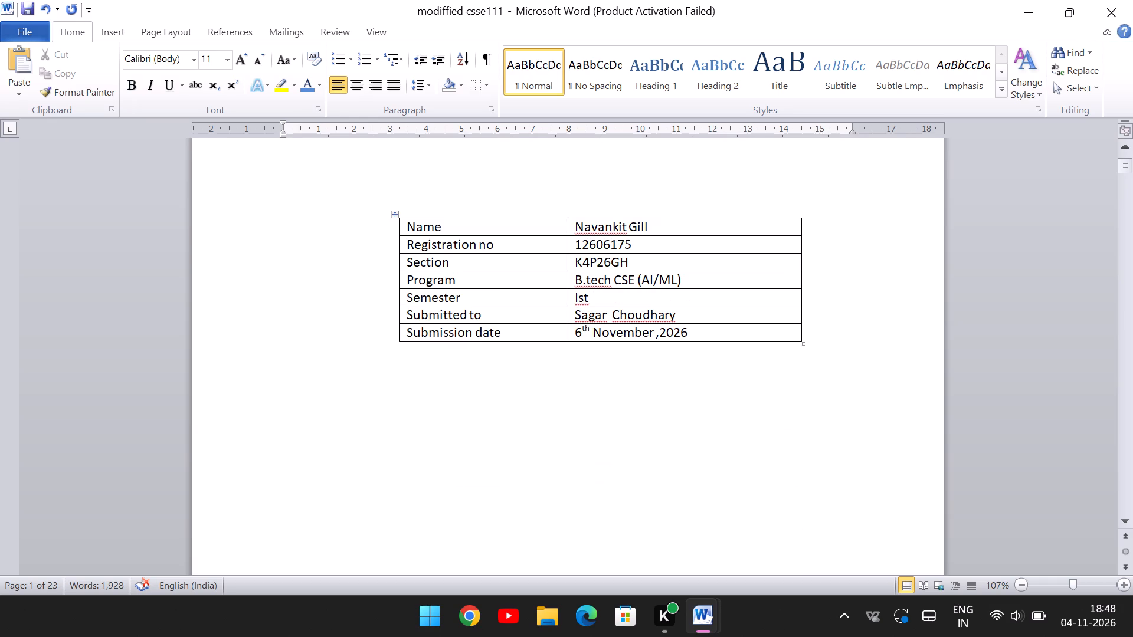
{"action": "left_click", "coordinate": [594, 303]}
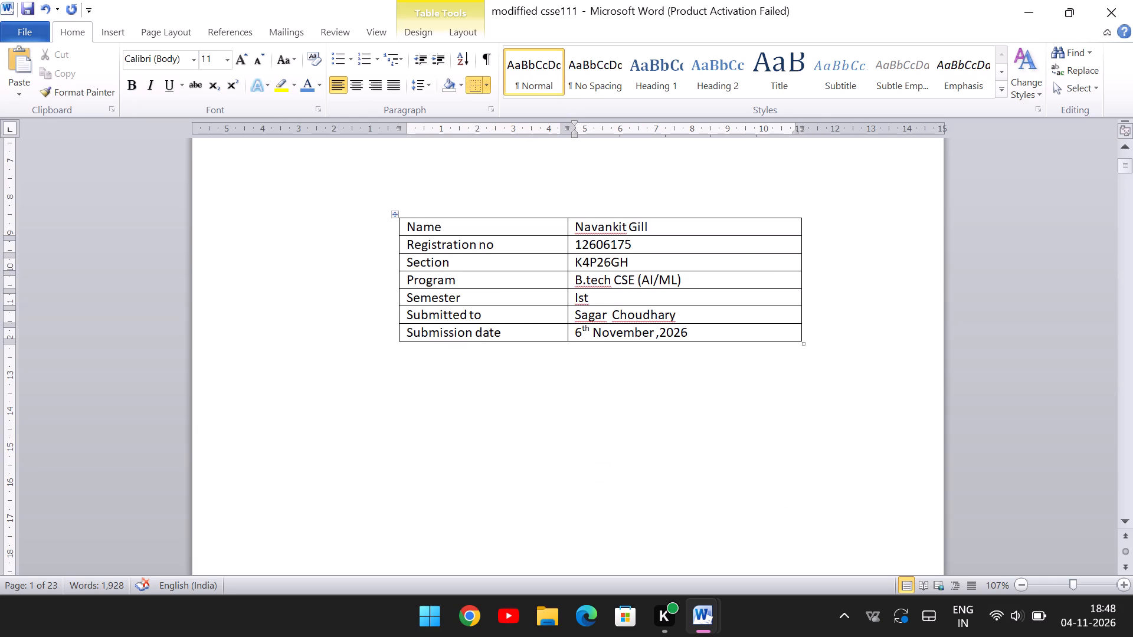
{"action": "key", "text": "BackSpace"}
{"action": "key", "text": "BackSpace"}
{"action": "key", "text": "BackSpace"}
{"action": "type", "text": "FIRST"}
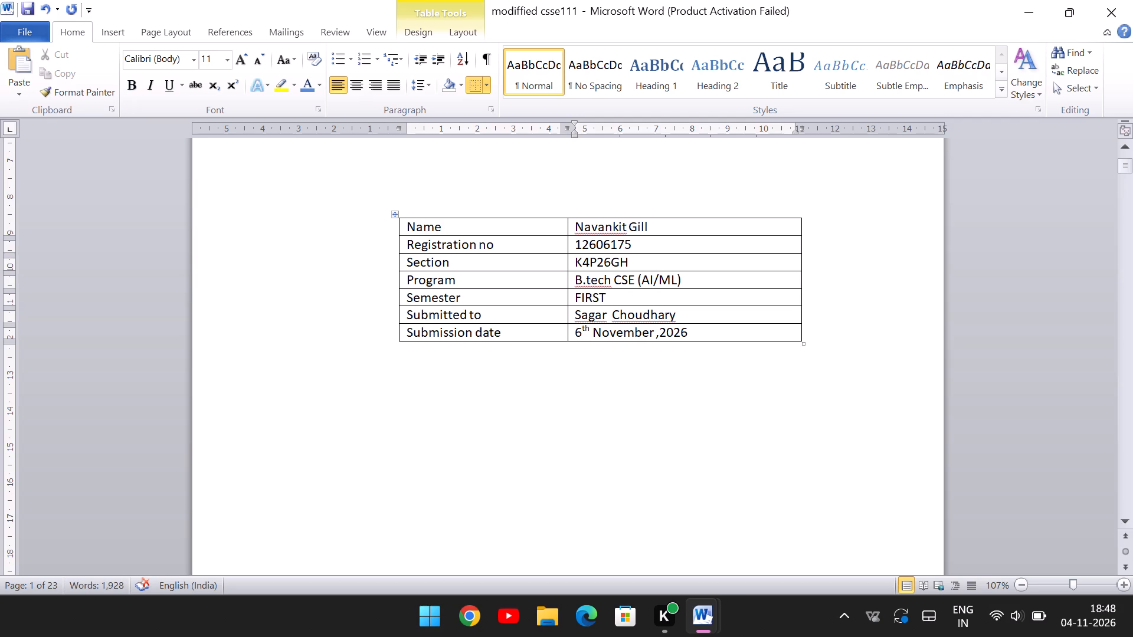
Expand the degree abbreviation in the table's Program row so it reads "Bachelor of technology CSE (AI/ML)".
{"action": "left_click", "coordinate": [585, 284]}
{"action": "key", "text": "BackSpace"}
{"action": "type", "text": "achelor"}
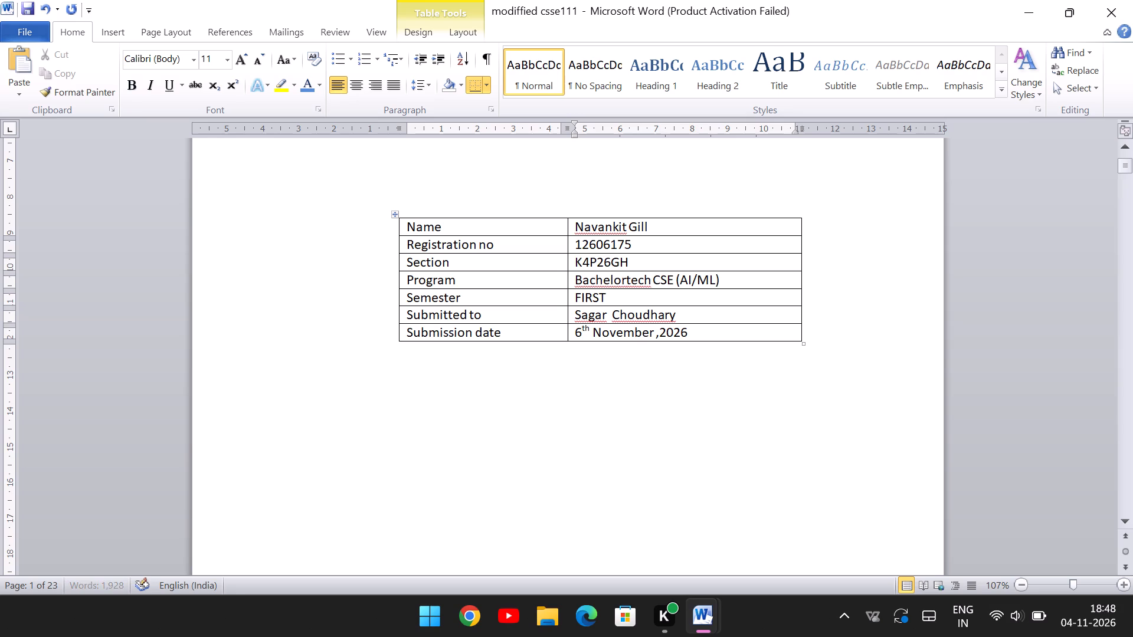
{"action": "key", "text": "space"}
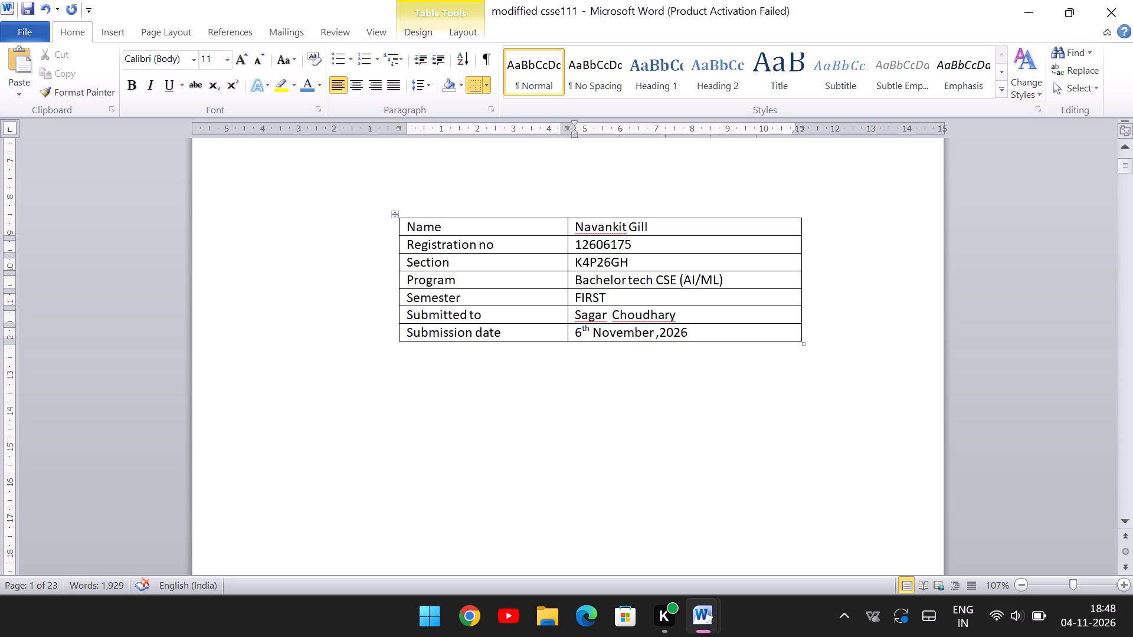
{"action": "type", "text": "of"}
{"action": "key", "text": "space"}
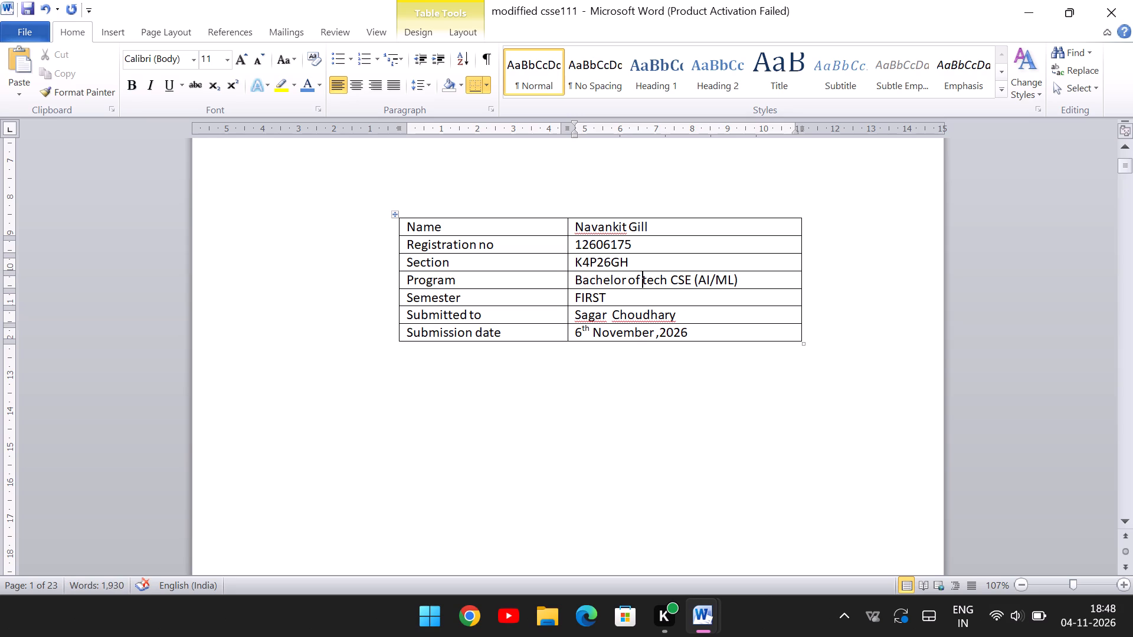
{"action": "left_click", "coordinate": [667, 284]}
{"action": "type", "text": "nology"}
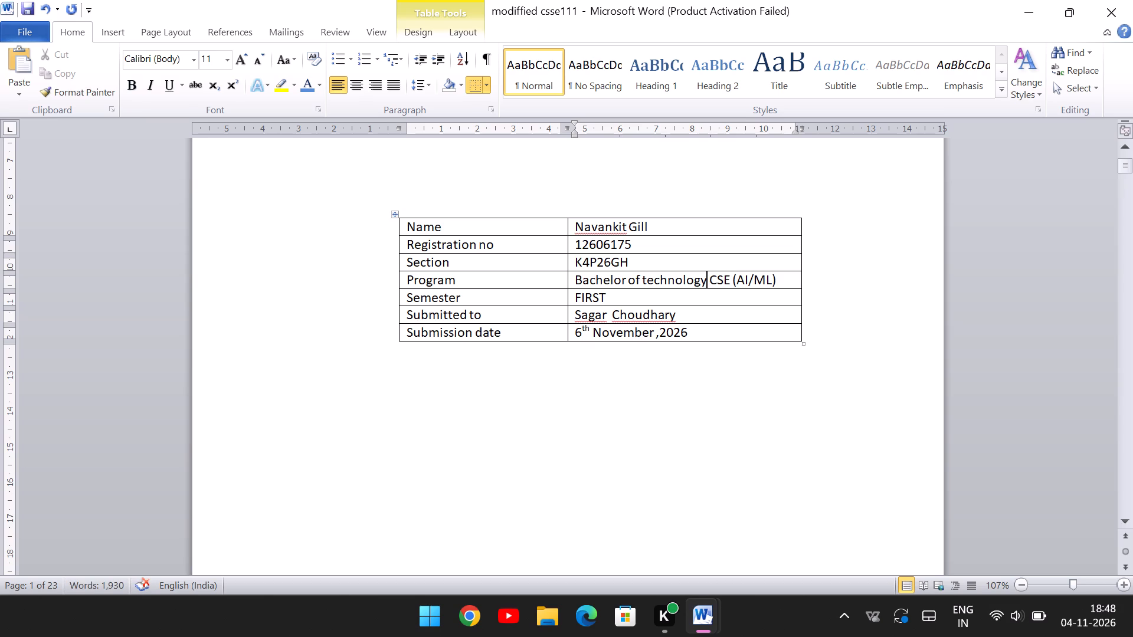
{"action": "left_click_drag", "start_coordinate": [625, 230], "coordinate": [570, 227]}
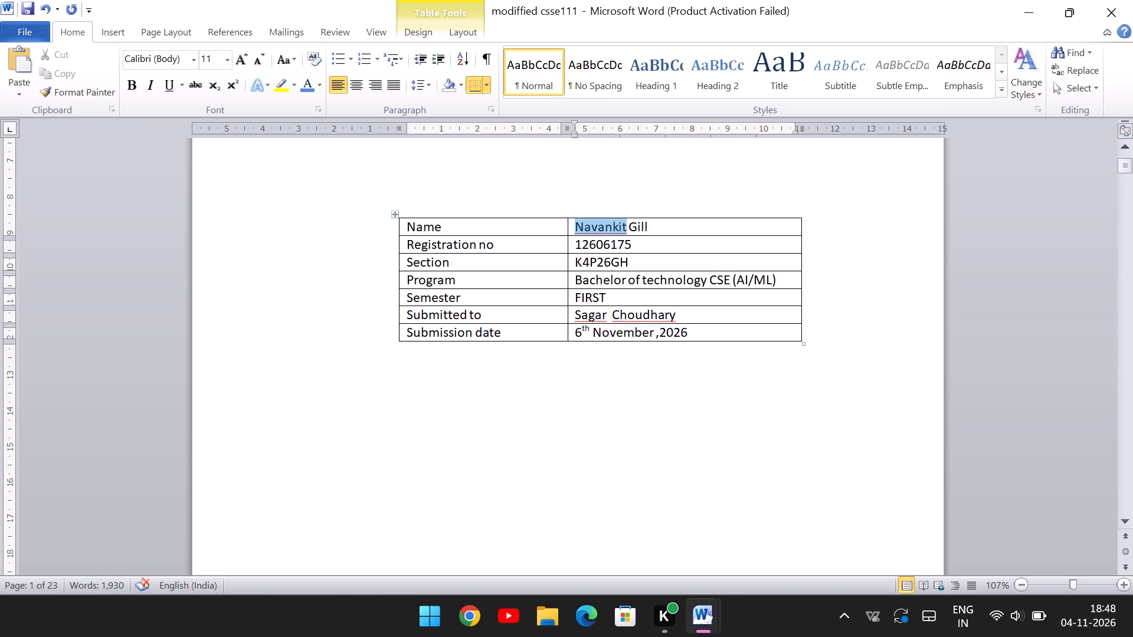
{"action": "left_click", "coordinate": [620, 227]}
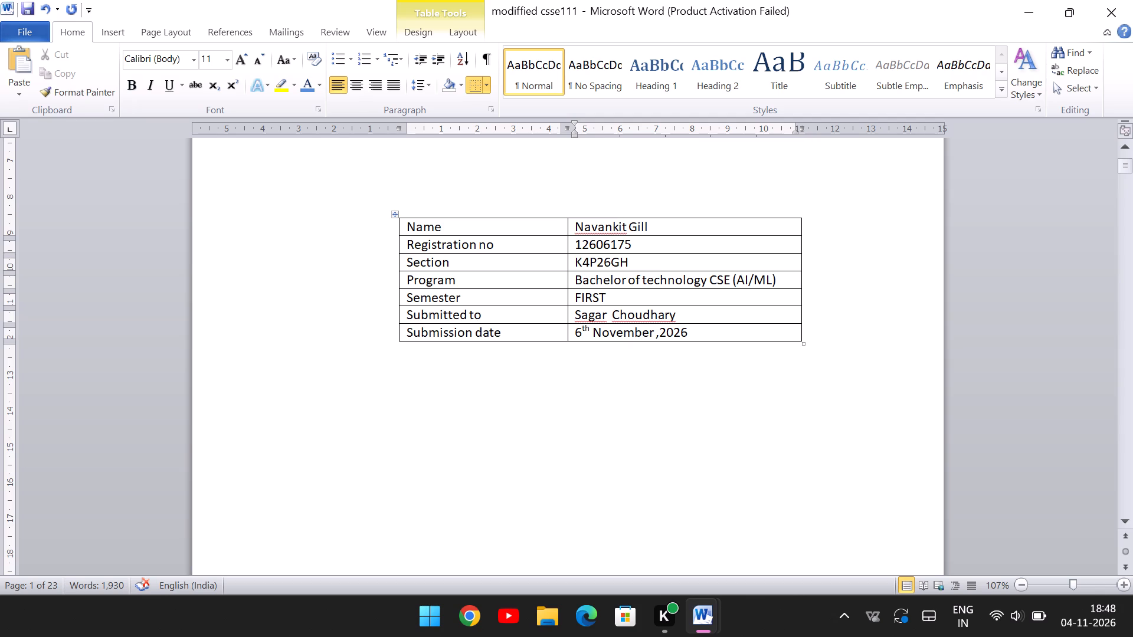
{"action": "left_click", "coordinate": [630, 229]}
Remove the extra space between the first name and surname in the table's Submitted to row.
{"action": "left_click", "coordinate": [613, 317]}
{"action": "key", "text": "BackSpace"}
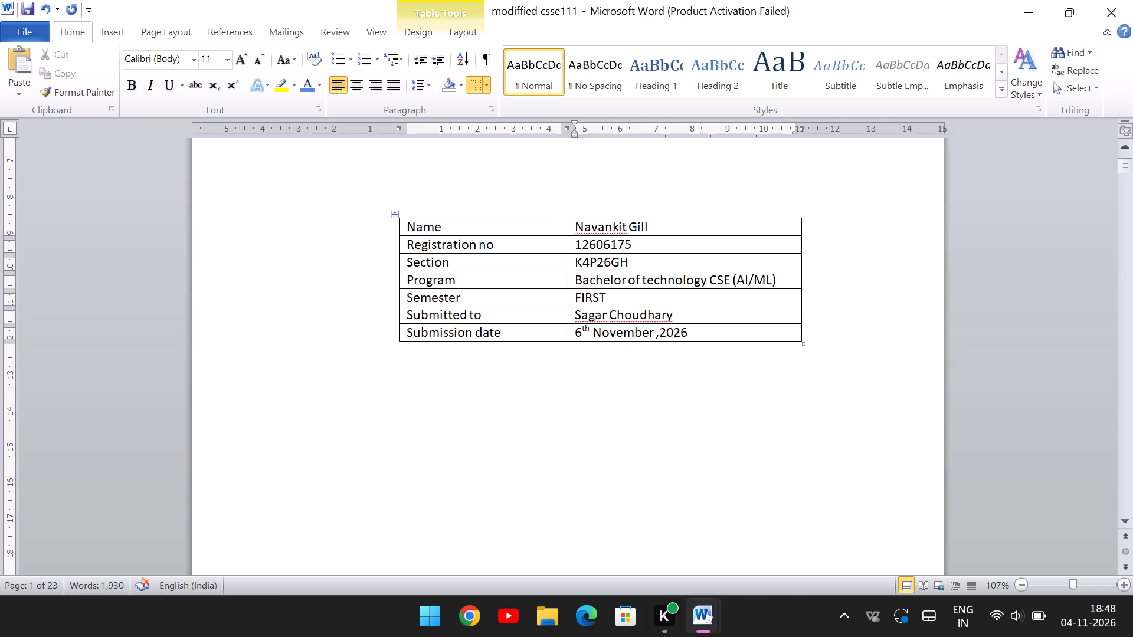
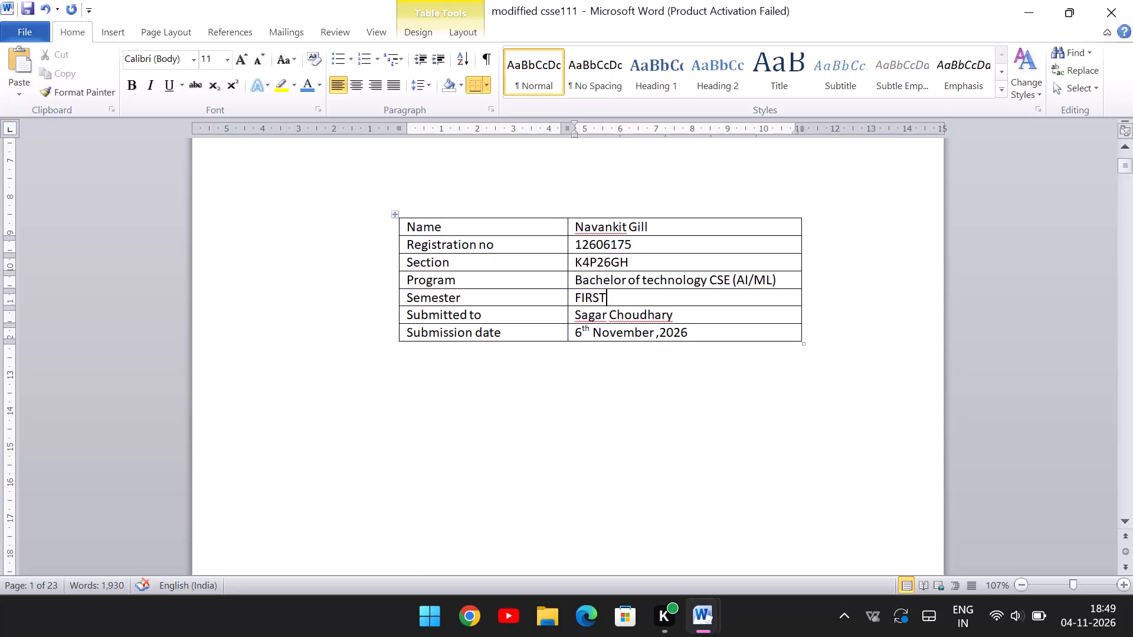
Change the Semester value in the cover page details table to First.
{"action": "key", "text": "BackSpace"}
{"action": "key", "text": "BackSpace"}
{"action": "key", "text": "BackSpace"}
{"action": "key", "text": "BackSpace"}
{"action": "type", "text": "irst"}
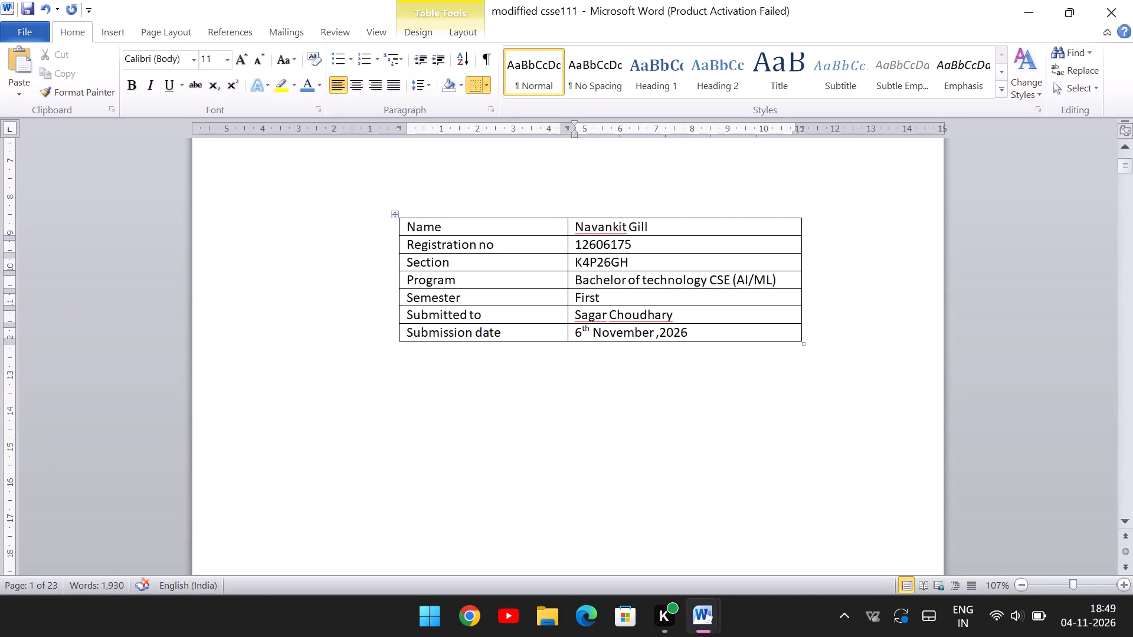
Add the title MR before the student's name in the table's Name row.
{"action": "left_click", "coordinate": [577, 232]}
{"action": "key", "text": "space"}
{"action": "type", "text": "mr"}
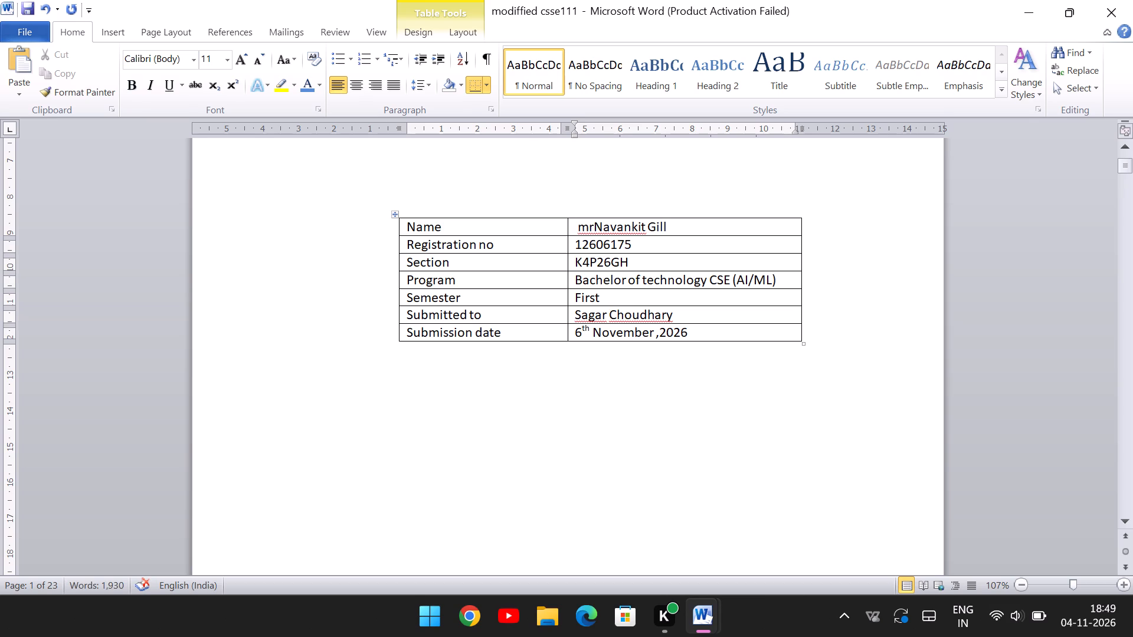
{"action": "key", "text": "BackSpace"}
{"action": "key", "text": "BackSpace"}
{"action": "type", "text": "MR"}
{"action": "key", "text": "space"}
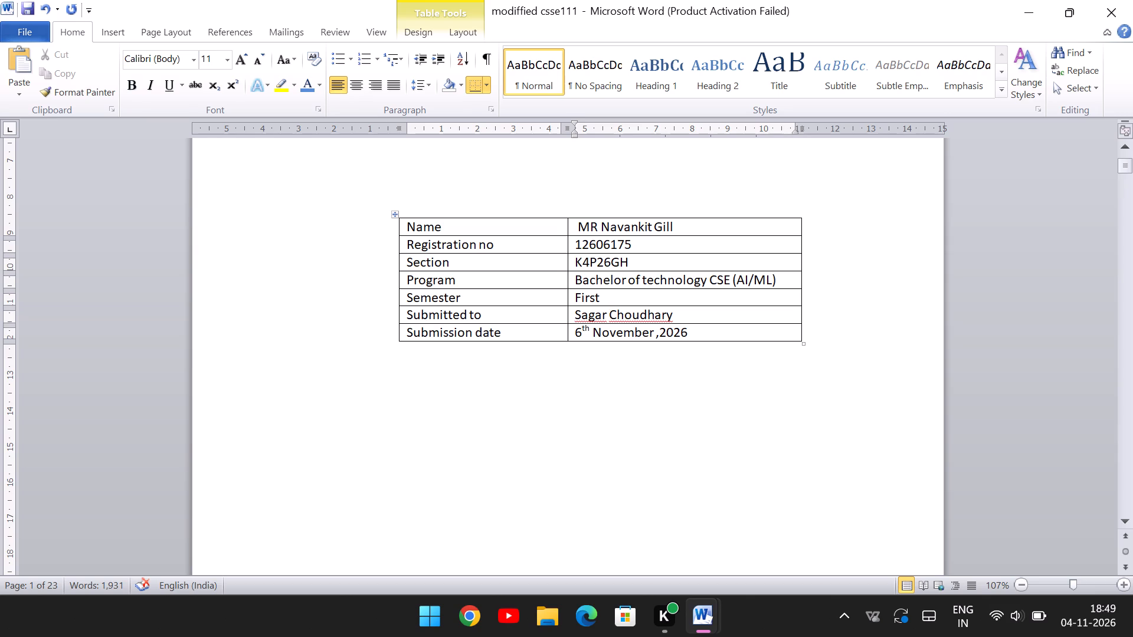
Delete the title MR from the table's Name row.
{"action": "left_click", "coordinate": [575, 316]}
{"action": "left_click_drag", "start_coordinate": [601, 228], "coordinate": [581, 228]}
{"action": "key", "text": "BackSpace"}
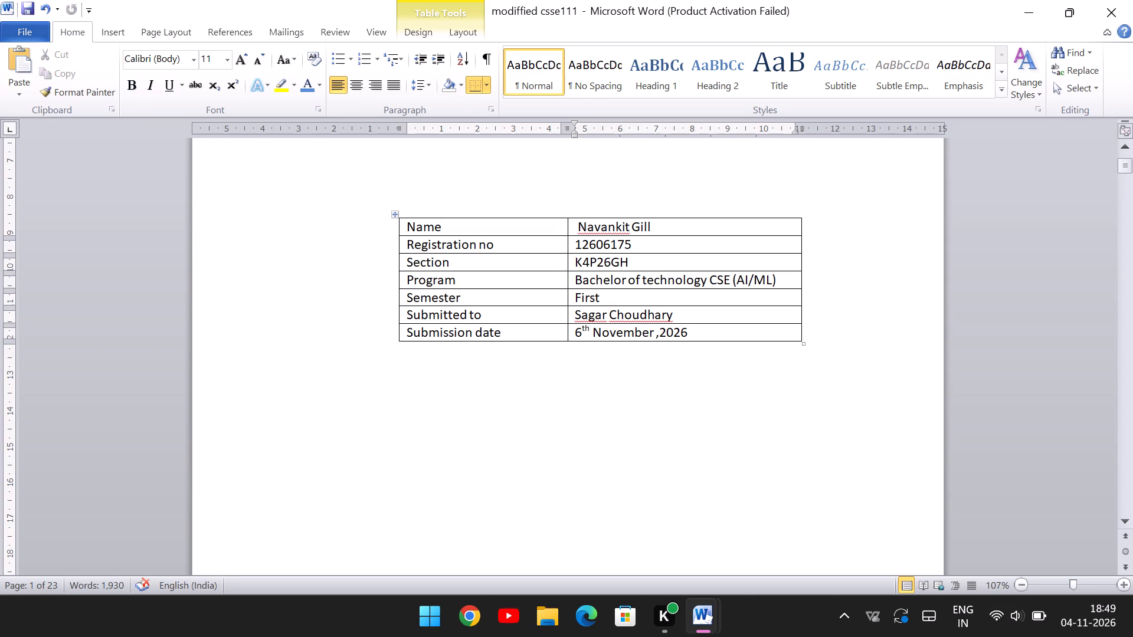
Add one extra space between the first name and surname in the table's Name row.
{"action": "left_click", "coordinate": [631, 229]}
{"action": "key", "text": "space"}
{"action": "key", "text": "space"}
{"action": "key", "text": "space"}
{"action": "key", "text": "space"}
{"action": "key", "text": "BackSpace"}
{"action": "key", "text": "BackSpace"}
{"action": "key", "text": "BackSpace"}
Review the cover page, the Contents list and the opening career aspiration paragraphs on page 3.
{"action": "scroll", "coordinate": [741, 348], "scroll_direction": "down", "scroll_amount": 1}
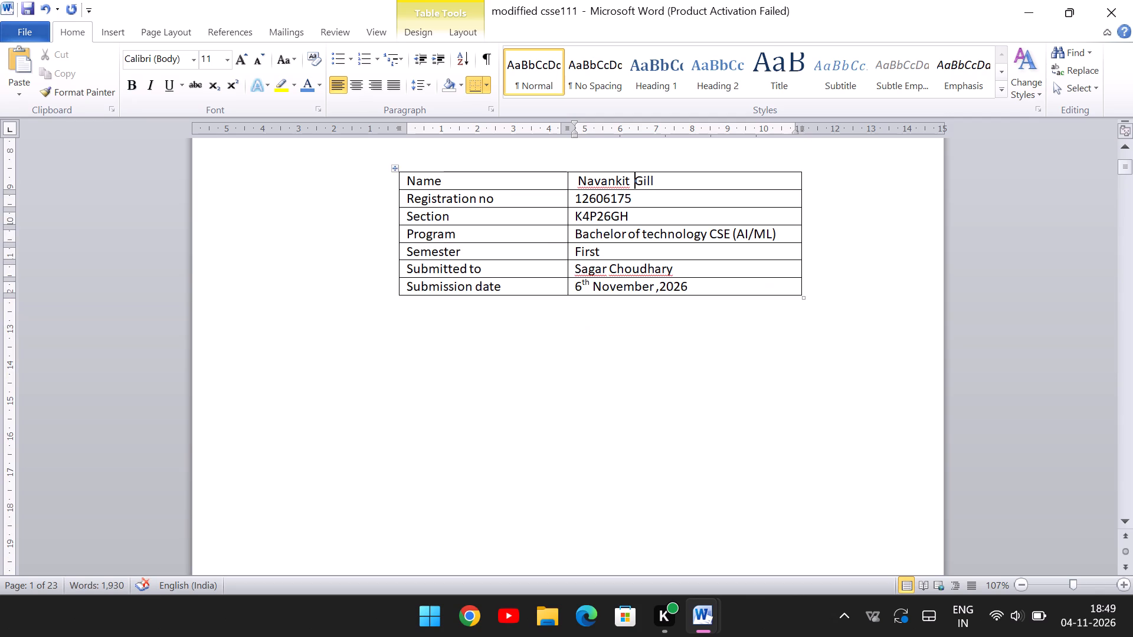
{"action": "scroll", "coordinate": [695, 308], "scroll_direction": "up", "scroll_amount": 2}
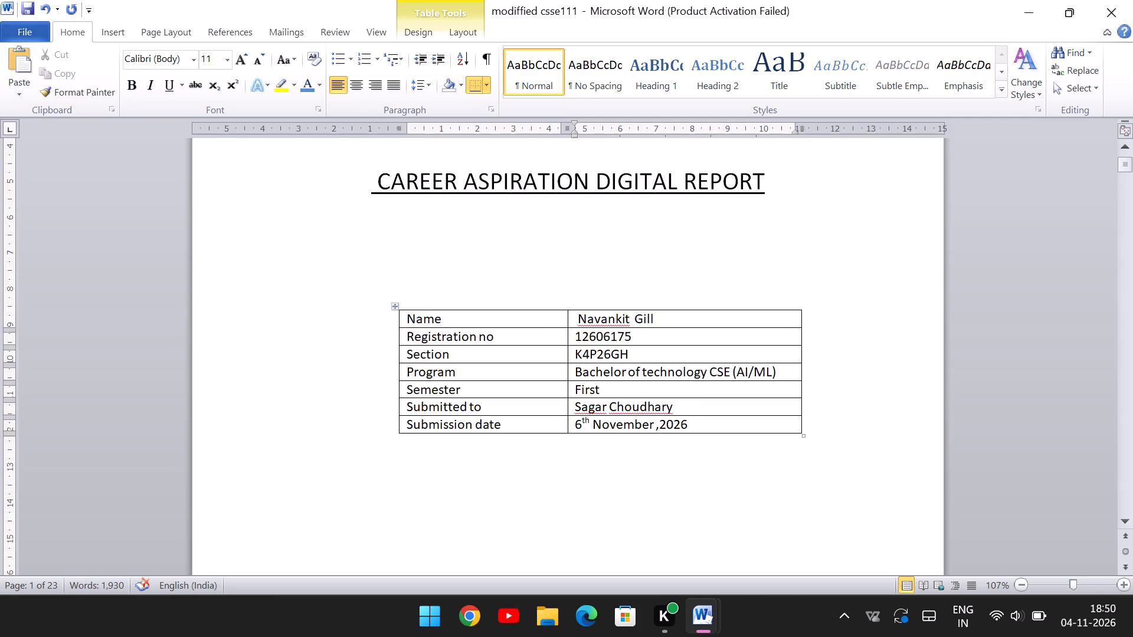
{"action": "scroll", "coordinate": [696, 308], "scroll_direction": "up", "scroll_amount": 5}
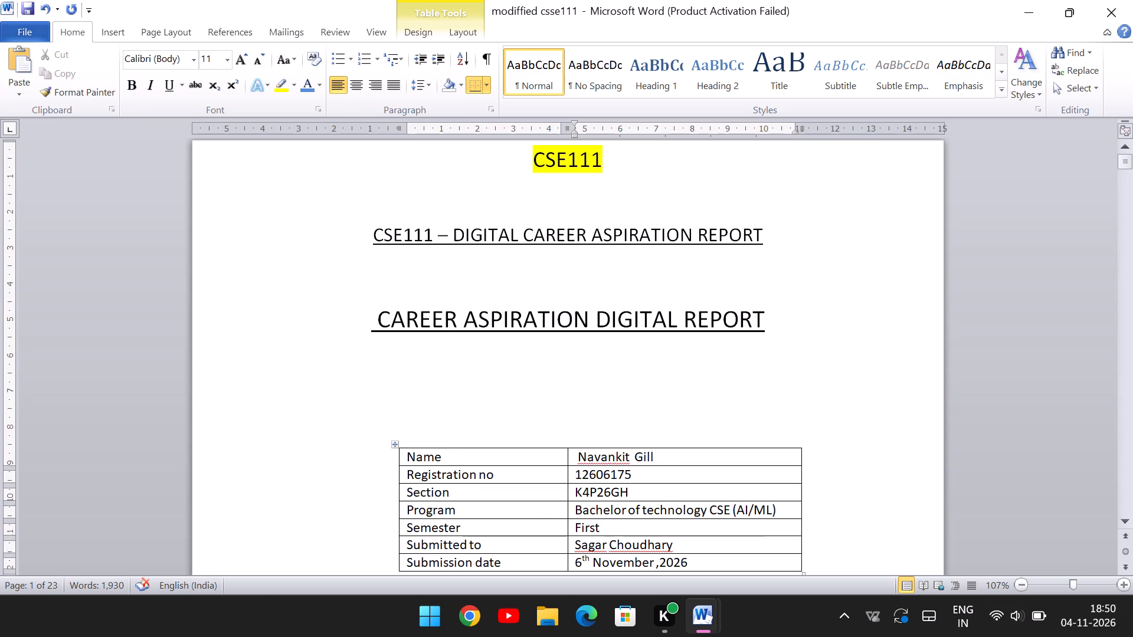
{"action": "scroll", "coordinate": [679, 286], "scroll_direction": "up", "scroll_amount": 2}
{"action": "scroll", "coordinate": [509, 299], "scroll_direction": "down", "scroll_amount": 3}
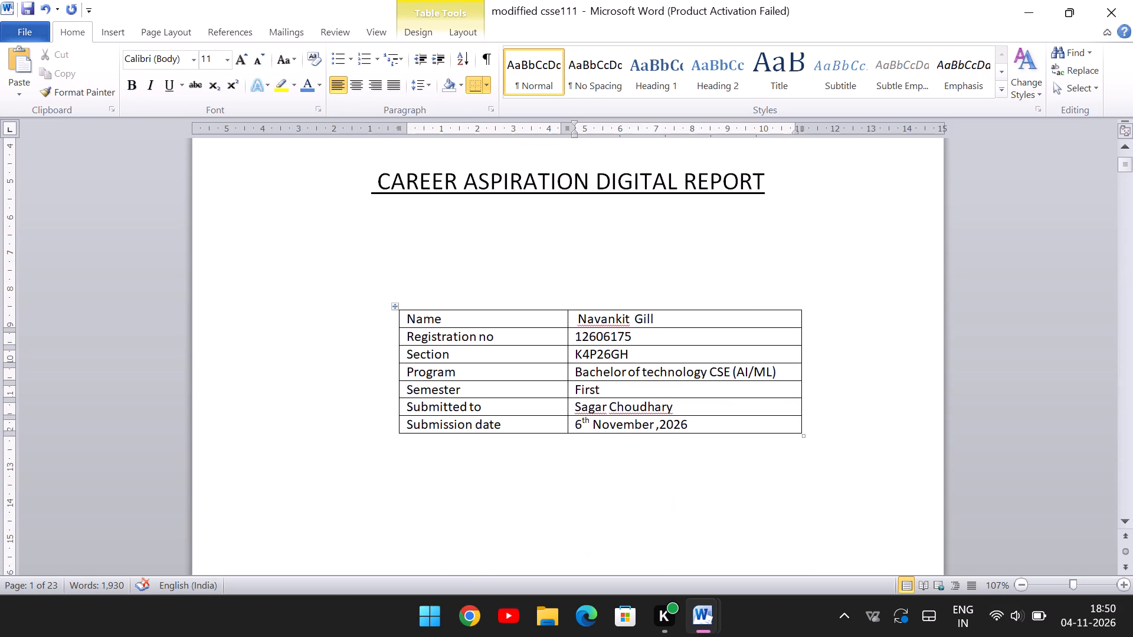
{"action": "scroll", "coordinate": [624, 391], "scroll_direction": "up", "scroll_amount": 1}
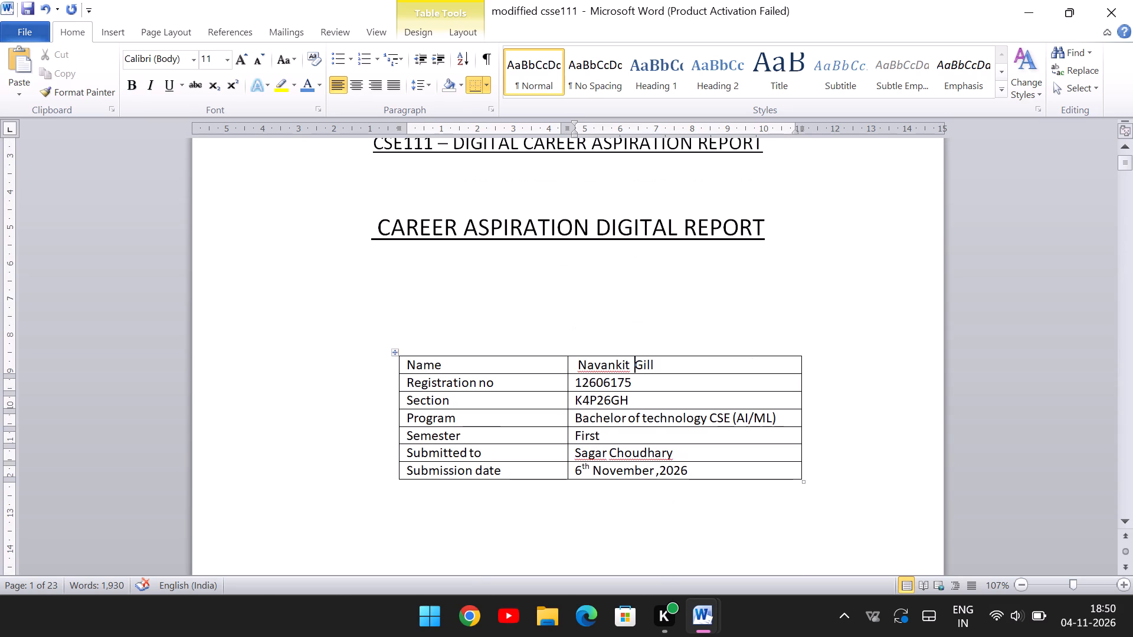
{"action": "scroll", "coordinate": [683, 304], "scroll_direction": "up", "scroll_amount": 4}
{"action": "scroll", "coordinate": [683, 304], "scroll_direction": "down", "scroll_amount": 18}
{"action": "scroll", "coordinate": [683, 304], "scroll_direction": "down", "scroll_amount": 4}
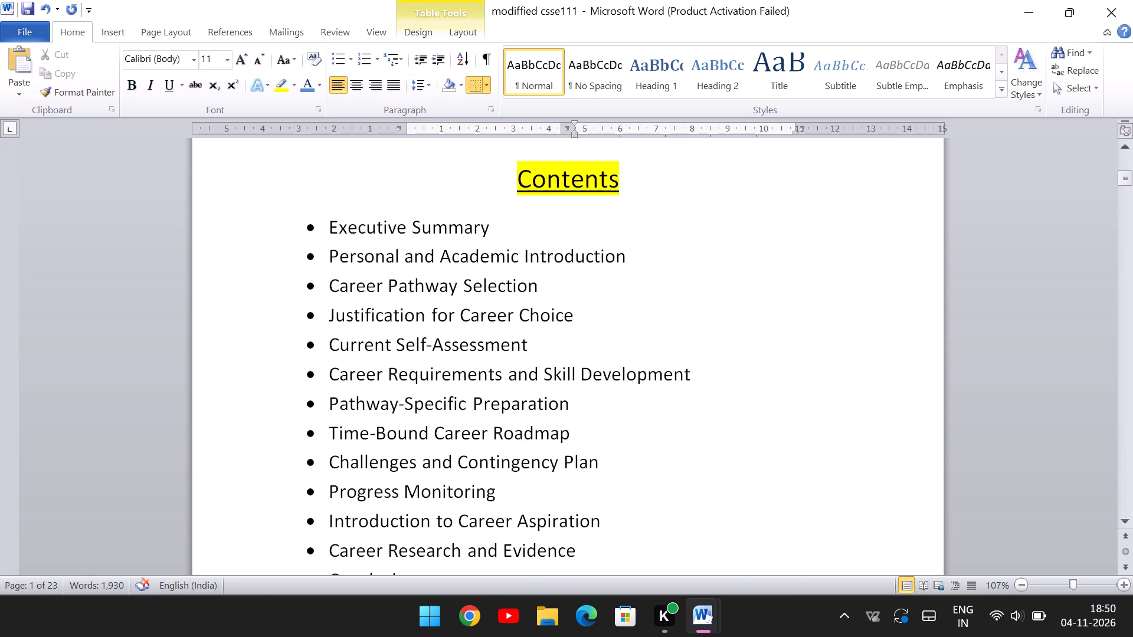
{"action": "scroll", "coordinate": [683, 304], "scroll_direction": "down", "scroll_amount": 20}
{"action": "scroll", "coordinate": [683, 304], "scroll_direction": "down", "scroll_amount": 6}
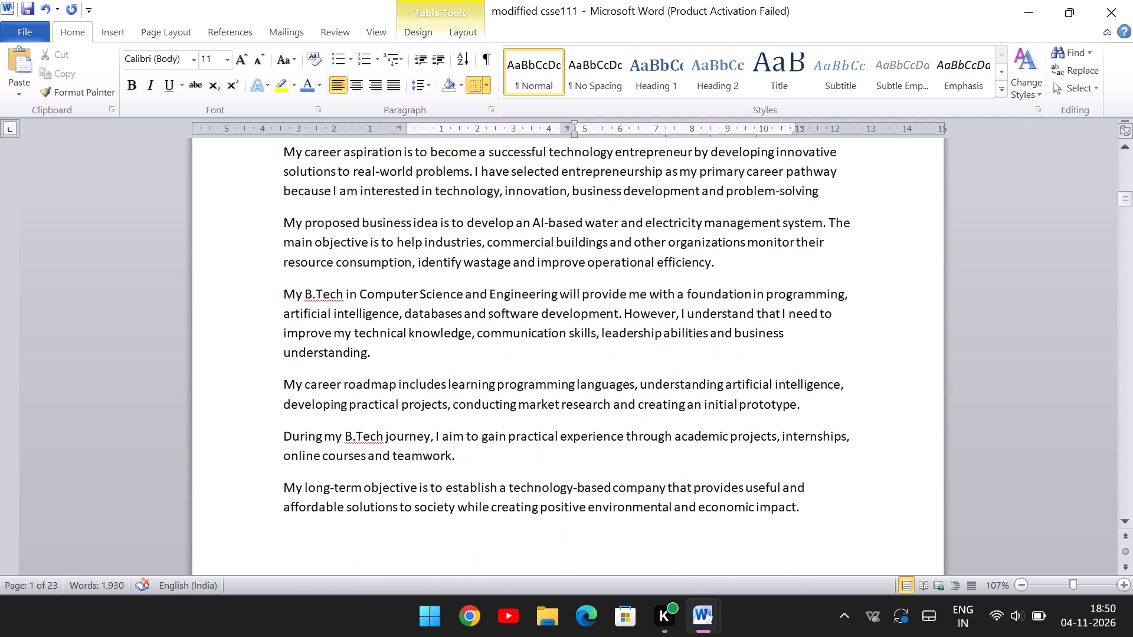
{"action": "scroll", "coordinate": [683, 304], "scroll_direction": "up", "scroll_amount": 2}
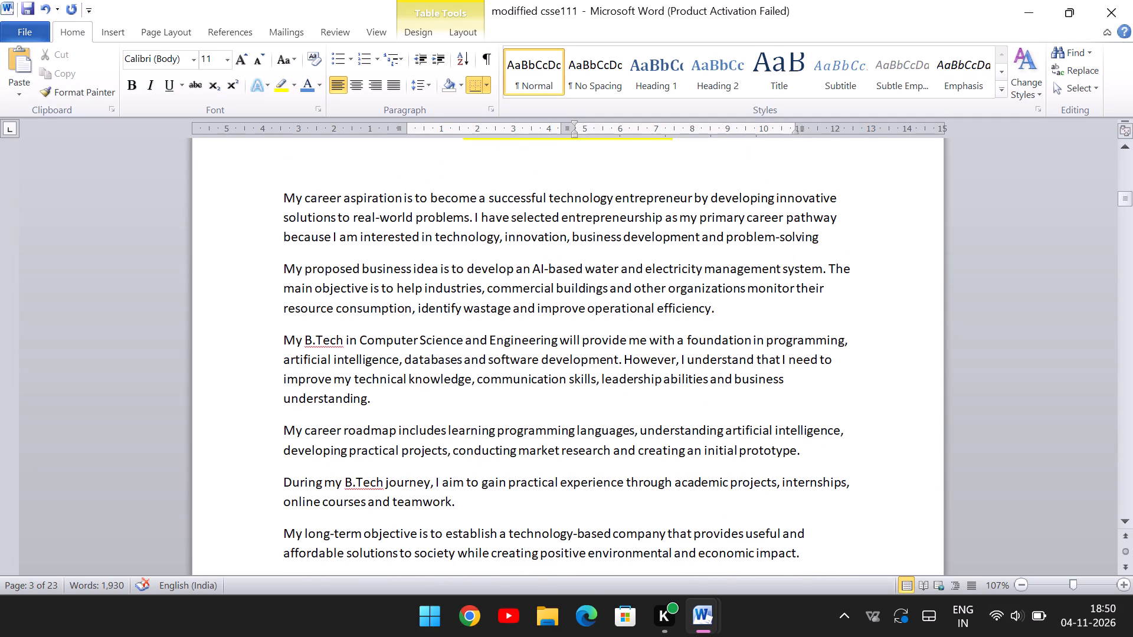
Check the spelling suggestions for "B.Tech" in the paragraph beginning "During my B.Tech journey", leaving the word as is.
{"action": "left_click", "coordinate": [355, 483]}
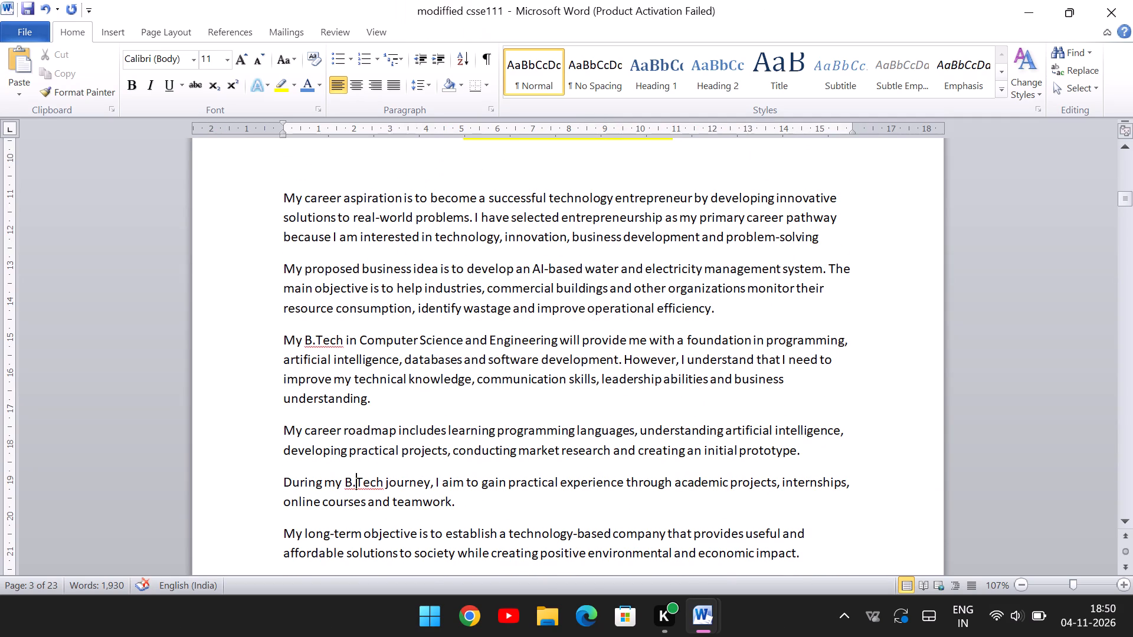
{"action": "left_click_drag", "start_coordinate": [343, 483], "coordinate": [386, 488]}
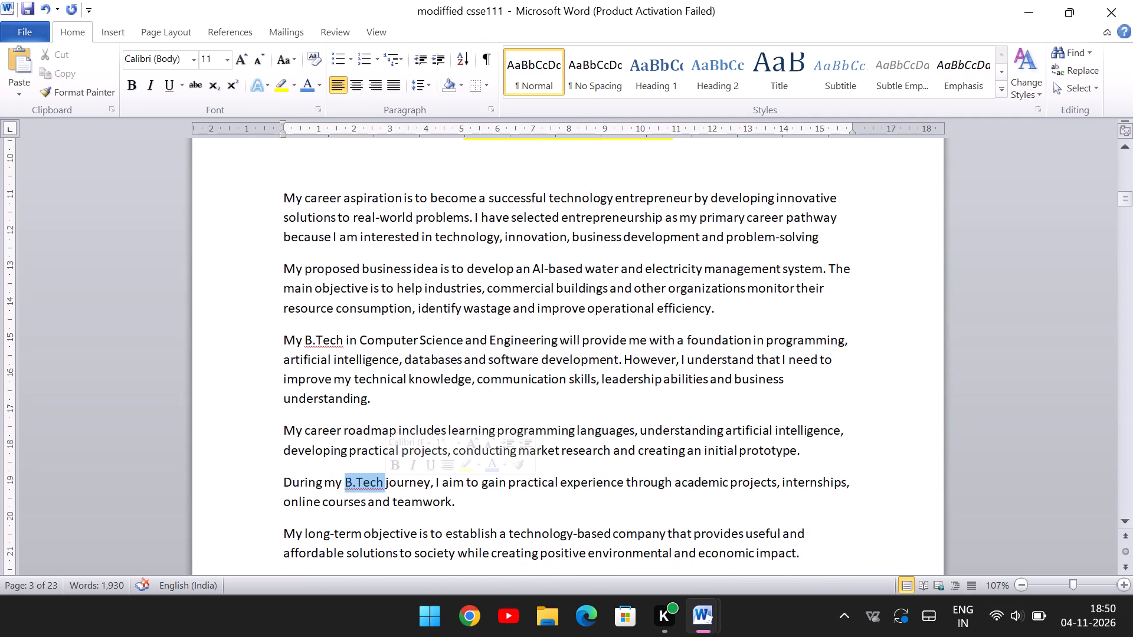
{"action": "right_click", "coordinate": [384, 488]}
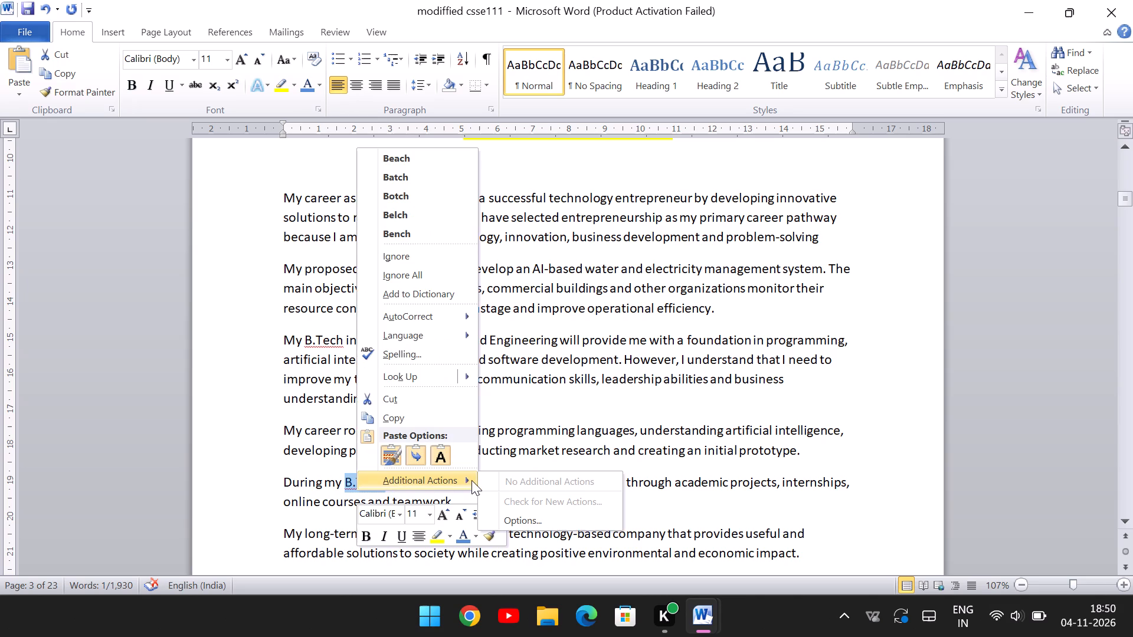
{"action": "left_click", "coordinate": [453, 358]}
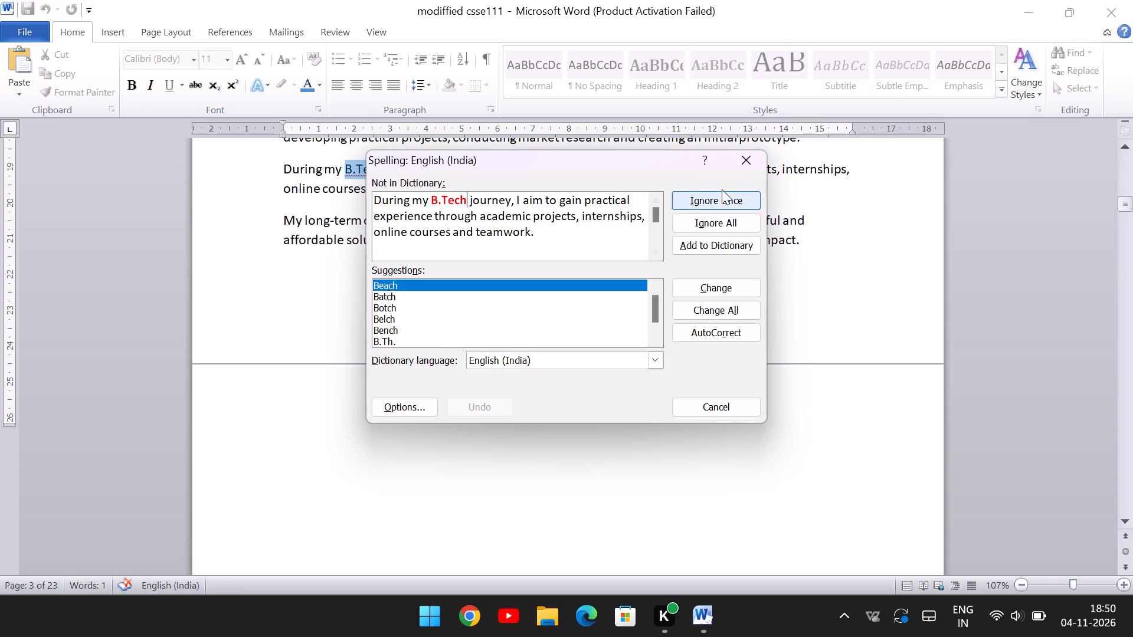
{"action": "left_click", "coordinate": [743, 165]}
Review the report's pages from the career aspiration paragraphs through Career Pathway Selection to Justification for My Career Choice.
{"action": "scroll", "coordinate": [439, 309], "scroll_direction": "up", "scroll_amount": 4}
{"action": "scroll", "coordinate": [442, 317], "scroll_direction": "down", "scroll_amount": 1}
{"action": "scroll", "coordinate": [443, 318], "scroll_direction": "up", "scroll_amount": 2}
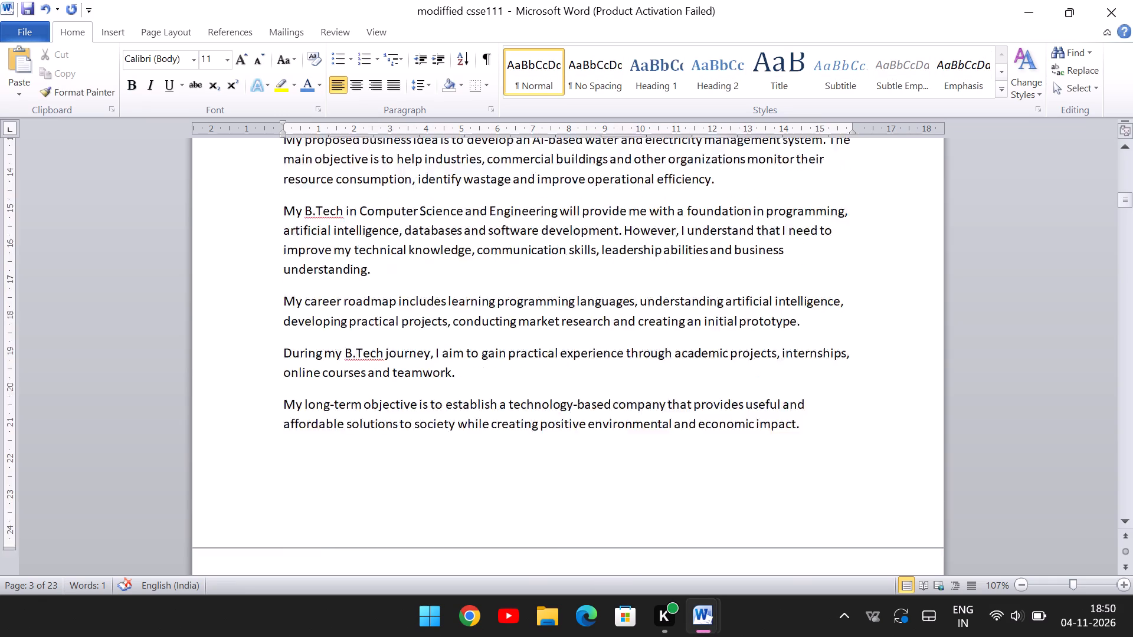
{"action": "scroll", "coordinate": [443, 318], "scroll_direction": "up", "scroll_amount": 10}
{"action": "scroll", "coordinate": [448, 320], "scroll_direction": "down", "scroll_amount": 20}
{"action": "scroll", "coordinate": [448, 320], "scroll_direction": "down", "scroll_amount": 4}
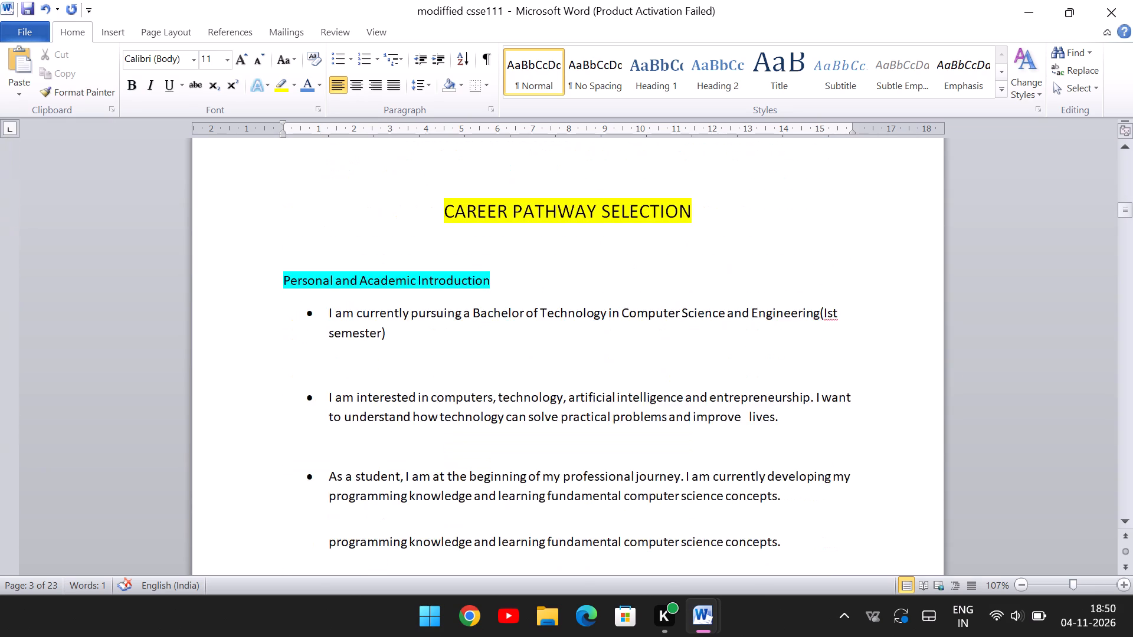
{"action": "scroll", "coordinate": [448, 320], "scroll_direction": "down", "scroll_amount": 20}
{"action": "scroll", "coordinate": [448, 320], "scroll_direction": "down", "scroll_amount": 1}
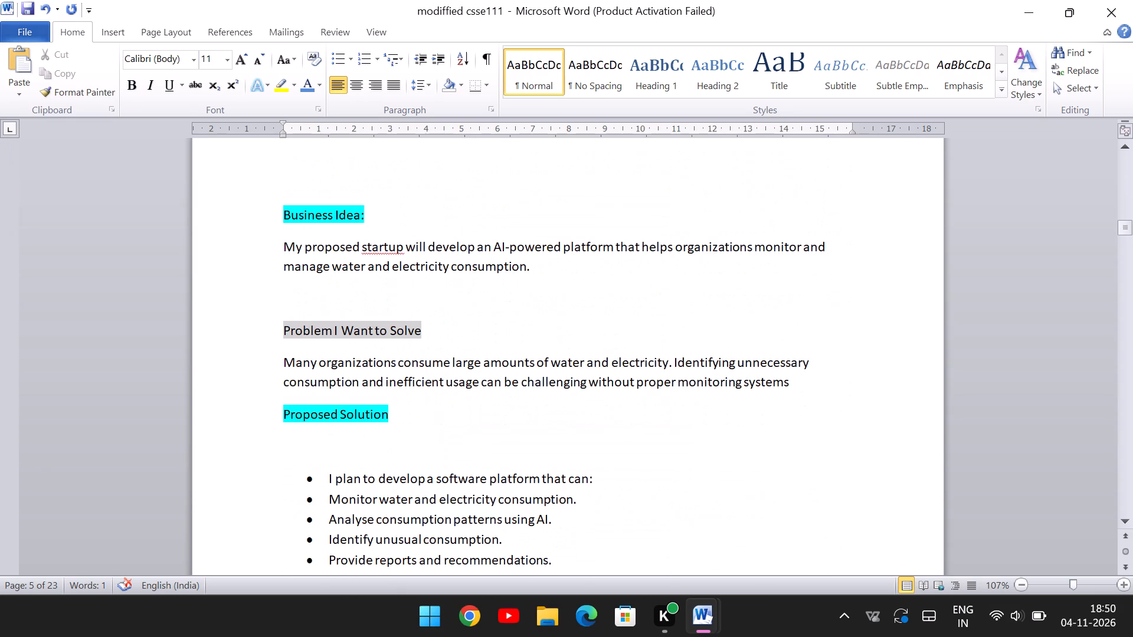
{"action": "scroll", "coordinate": [449, 324], "scroll_direction": "down", "scroll_amount": 11}
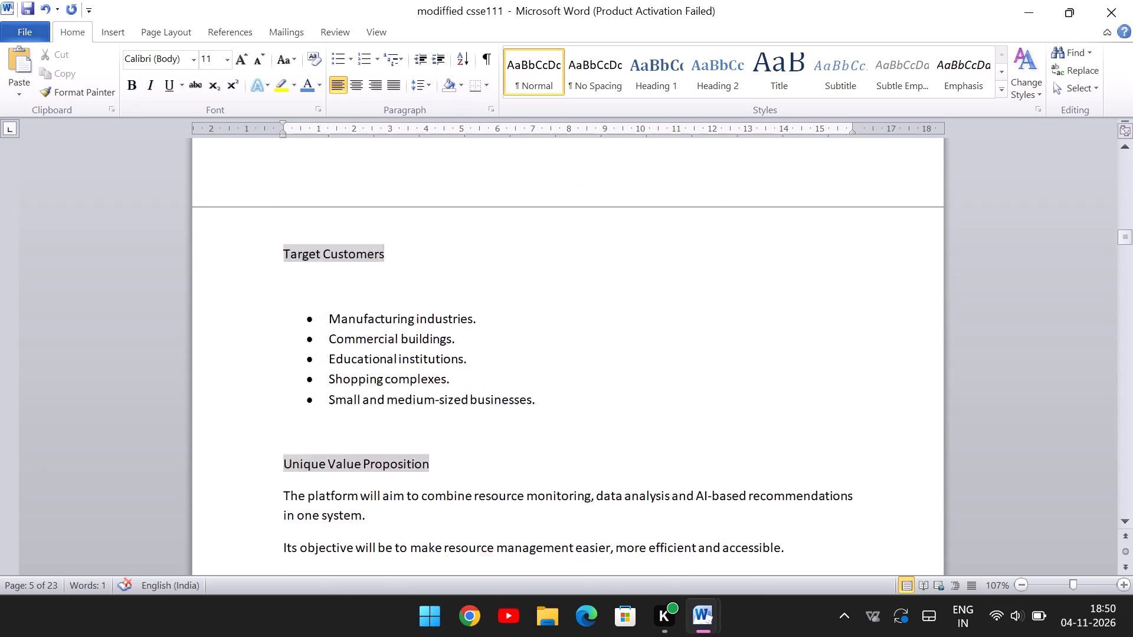
{"action": "scroll", "coordinate": [467, 352], "scroll_direction": "down", "scroll_amount": 8}
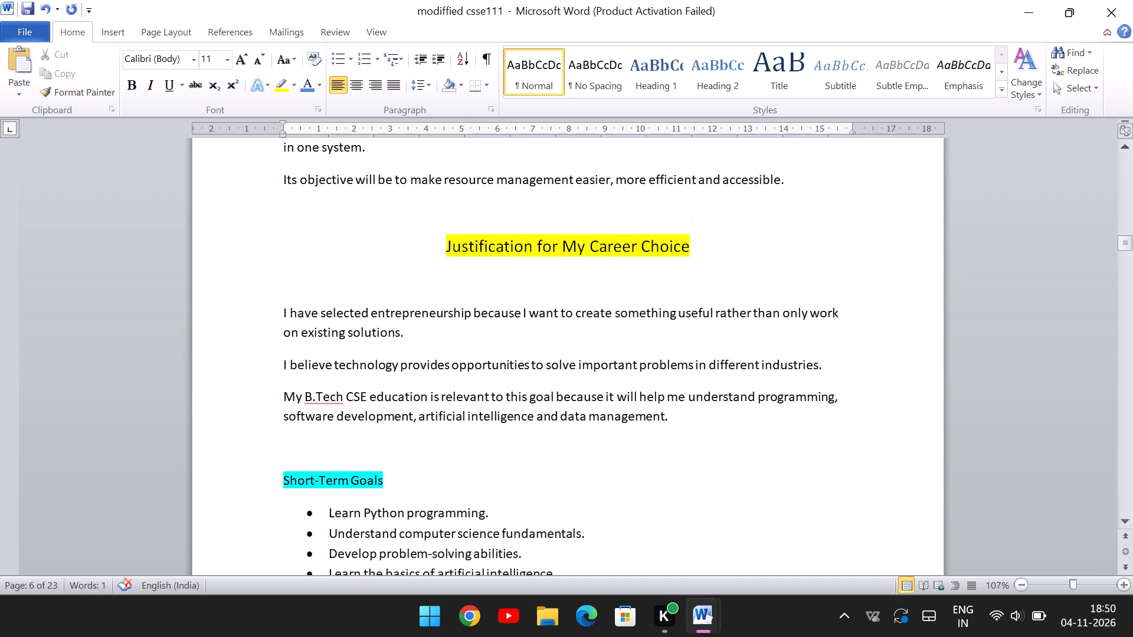
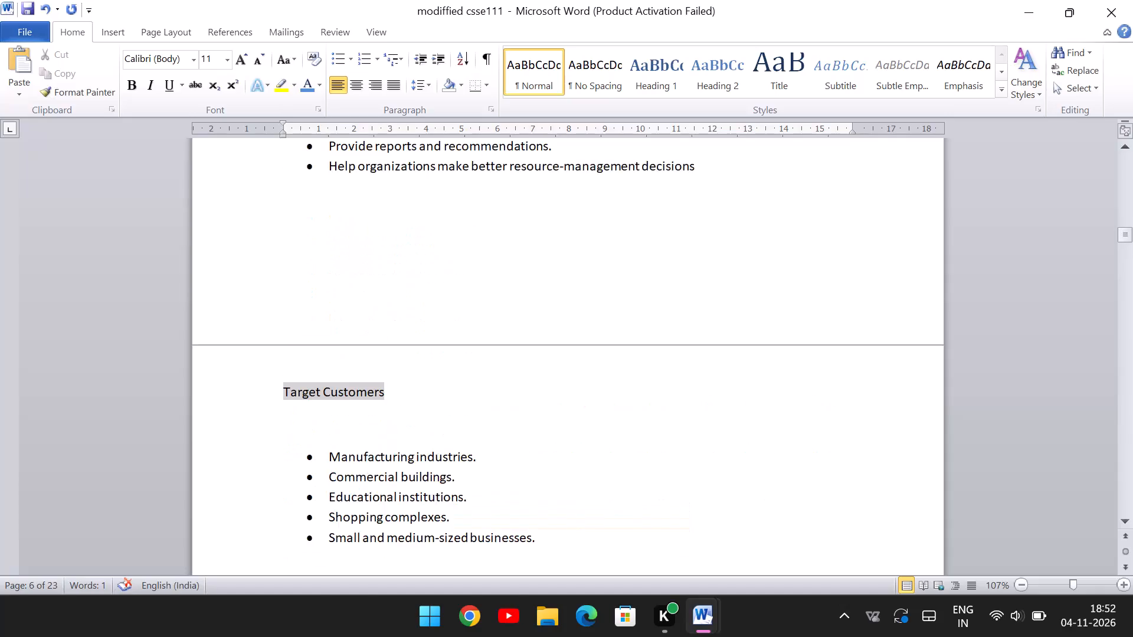
Remove the empty line between the Proposed Solution heading and its bulleted list.
{"action": "scroll", "coordinate": [474, 359], "scroll_direction": "down", "scroll_amount": 10}
{"action": "scroll", "coordinate": [469, 361], "scroll_direction": "up", "scroll_amount": 5}
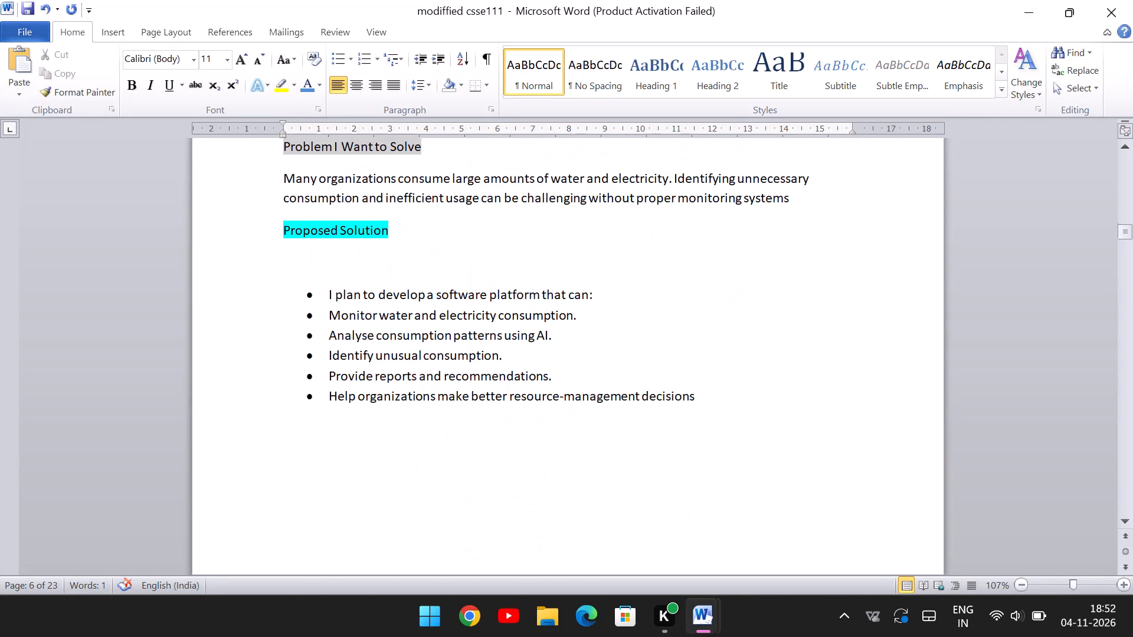
{"action": "scroll", "coordinate": [359, 504], "scroll_direction": "down", "scroll_amount": 1}
{"action": "scroll", "coordinate": [359, 504], "scroll_direction": "up", "scroll_amount": 3}
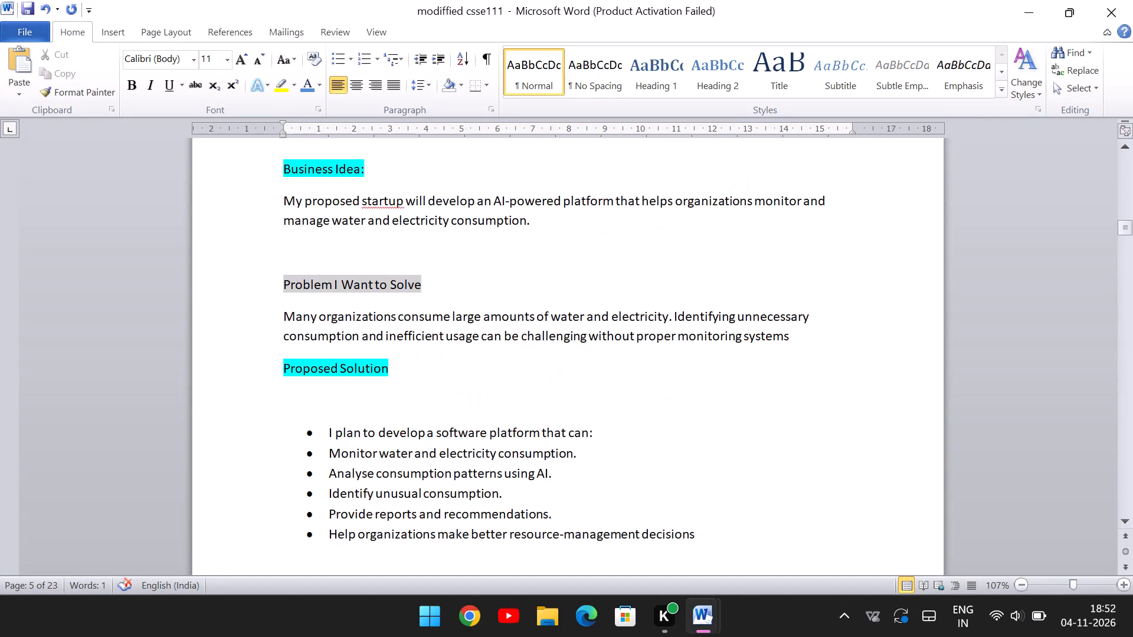
{"action": "scroll", "coordinate": [359, 504], "scroll_direction": "up", "scroll_amount": 4}
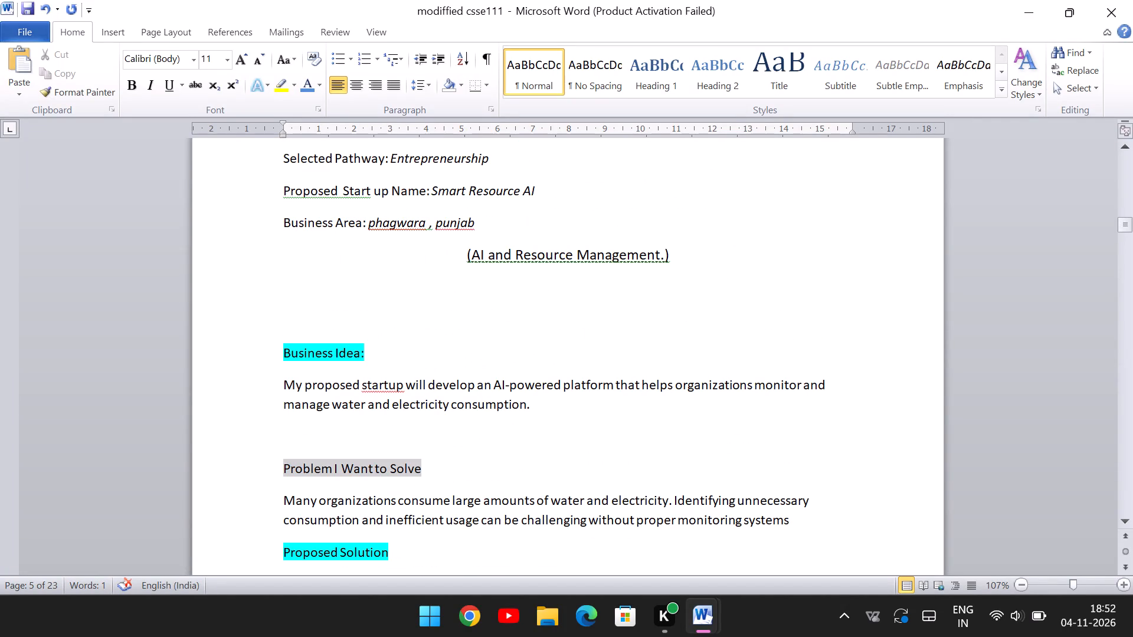
{"action": "scroll", "coordinate": [463, 516], "scroll_direction": "down", "scroll_amount": 2}
{"action": "left_click", "coordinate": [314, 501]}
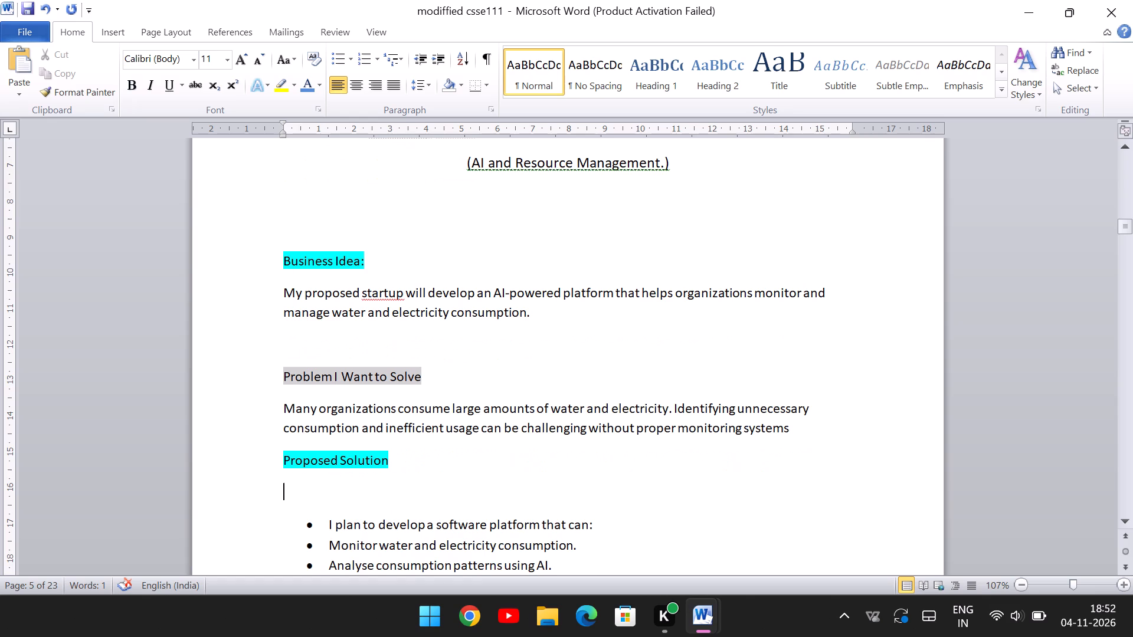
{"action": "key", "text": "BackSpace"}
Remove the empty line between the Target Customers heading and its bulleted list.
{"action": "scroll", "coordinate": [320, 504], "scroll_direction": "down", "scroll_amount": 8}
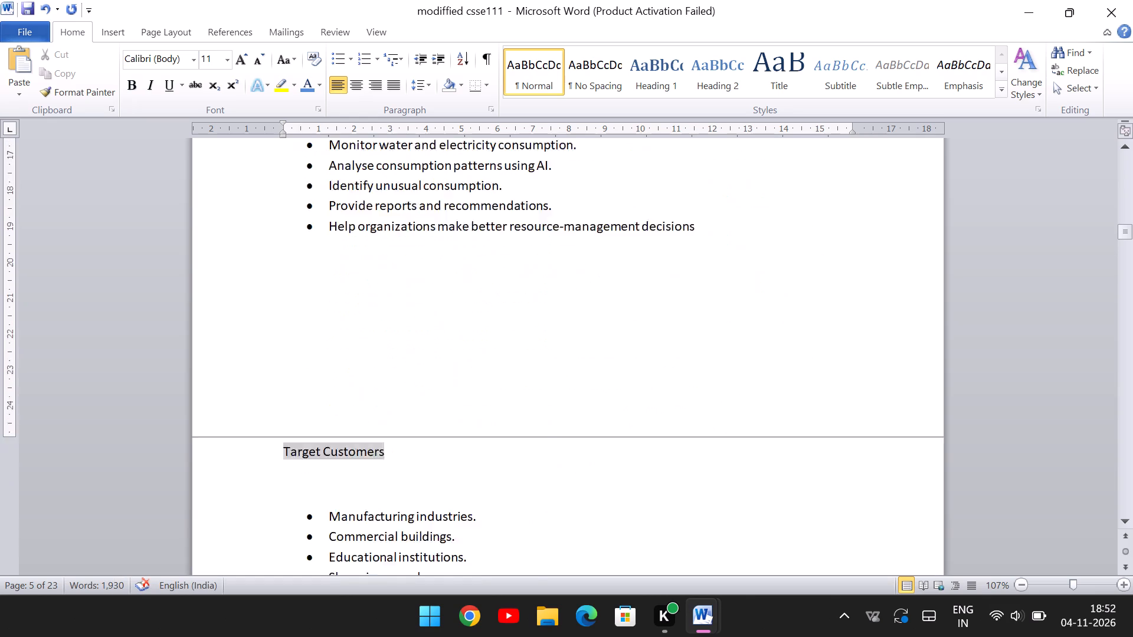
{"action": "scroll", "coordinate": [339, 484], "scroll_direction": "down", "scroll_amount": 1}
{"action": "scroll", "coordinate": [338, 471], "scroll_direction": "up", "scroll_amount": 5}
{"action": "scroll", "coordinate": [338, 464], "scroll_direction": "down", "scroll_amount": 5}
{"action": "left_click", "coordinate": [333, 460]}
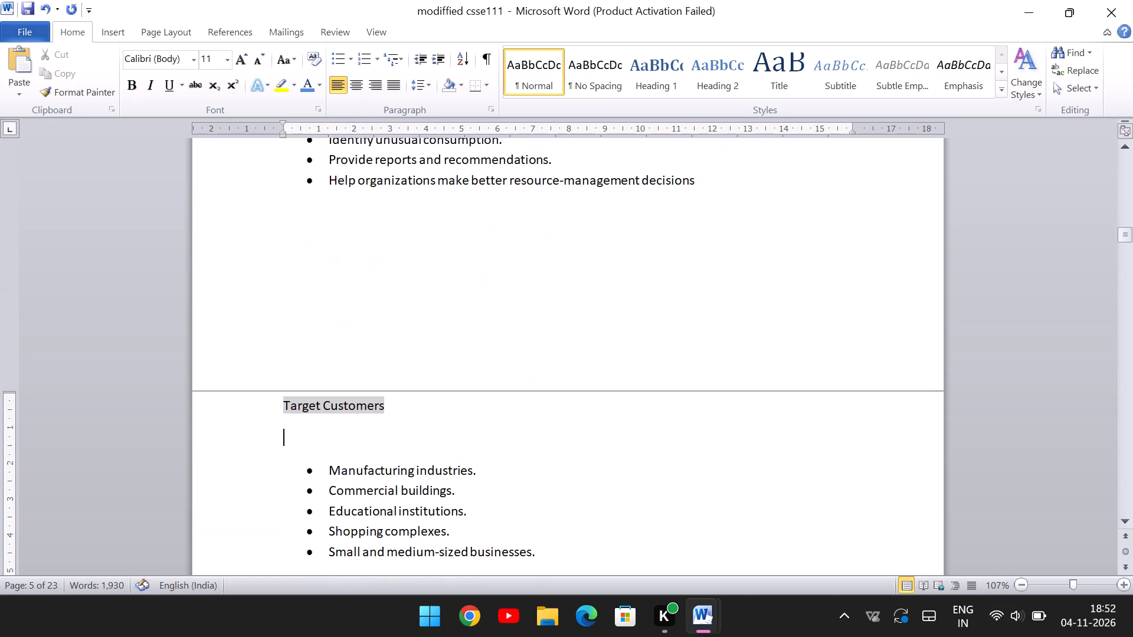
{"action": "key", "text": "BackSpace"}
Add two empty lines above the Long-Term Goals heading to move it onto the next page with its bullets.
{"action": "scroll", "coordinate": [333, 460], "scroll_direction": "down", "scroll_amount": 4}
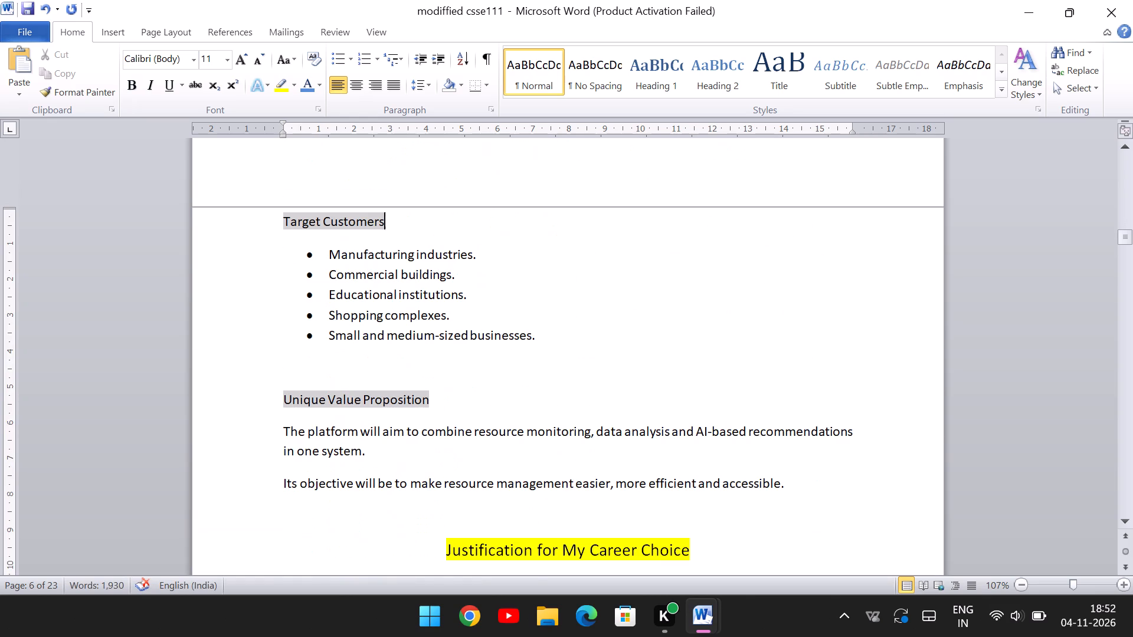
{"action": "scroll", "coordinate": [353, 425], "scroll_direction": "down", "scroll_amount": 5}
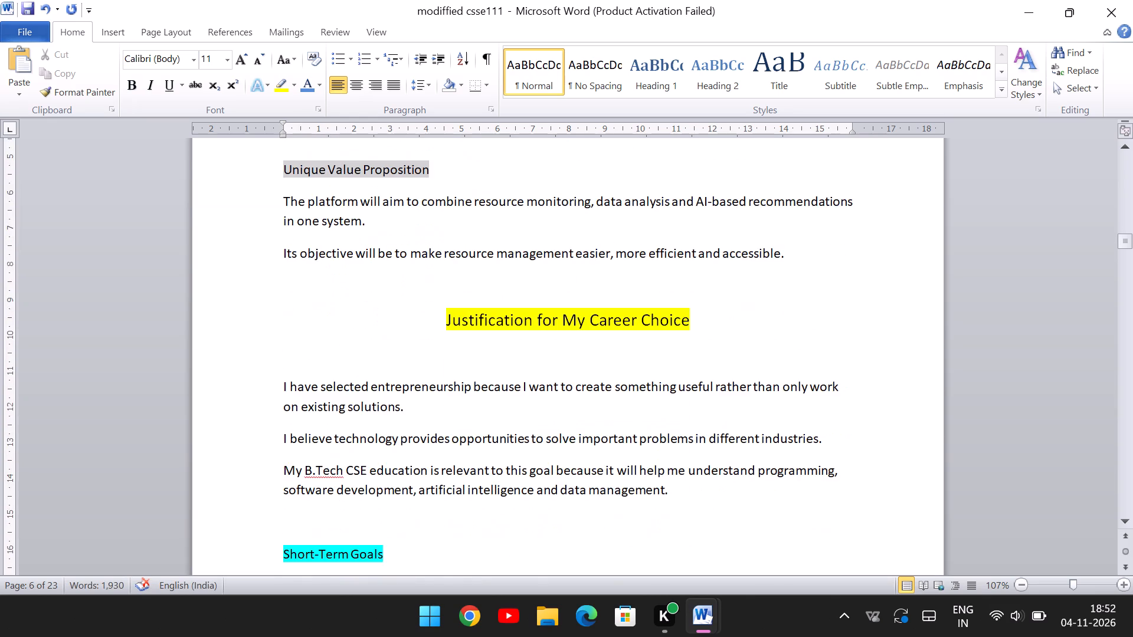
{"action": "scroll", "coordinate": [353, 425], "scroll_direction": "down", "scroll_amount": 11}
{"action": "scroll", "coordinate": [353, 425], "scroll_direction": "up", "scroll_amount": 3}
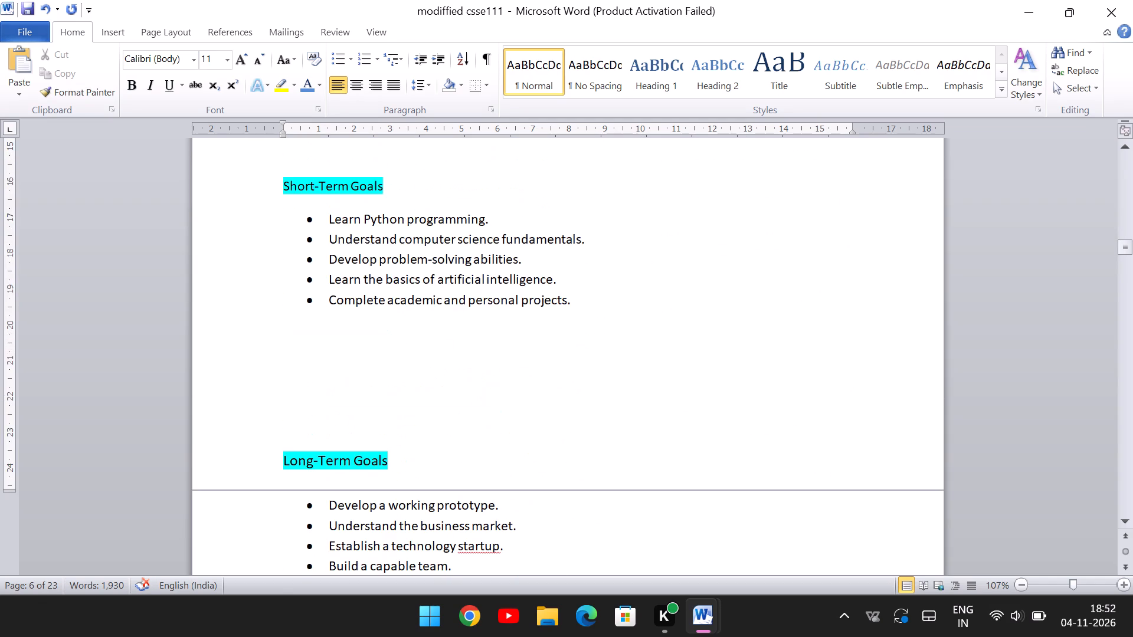
{"action": "left_click", "coordinate": [353, 425]}
{"action": "key", "text": "Return"}
{"action": "key", "text": "Return"}
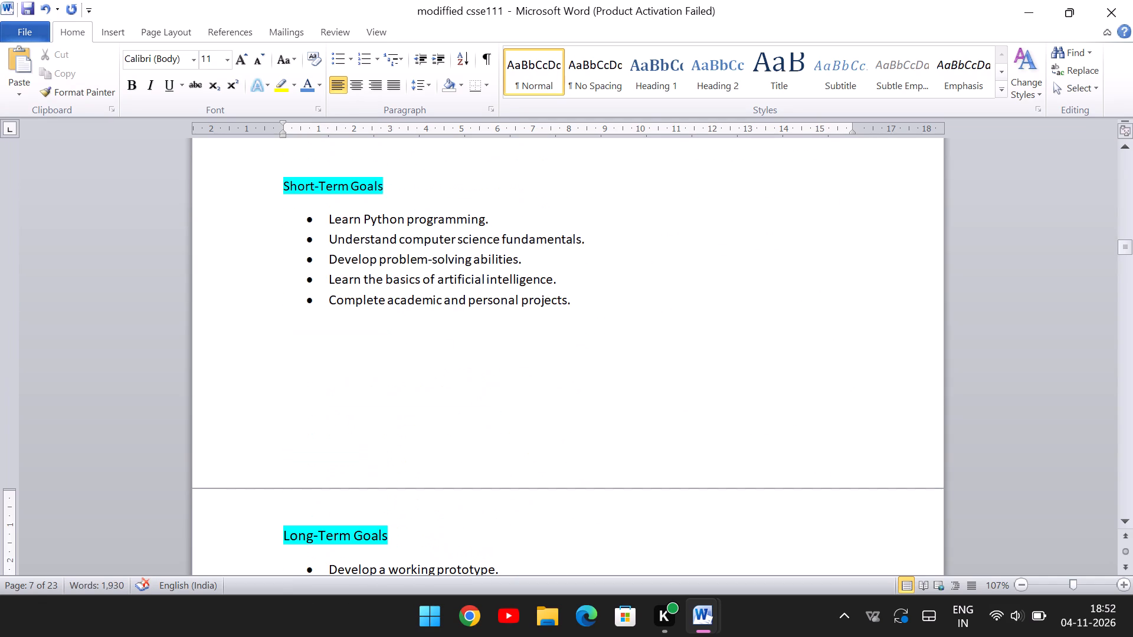
Review the pages from Long-Term Goals through the Current Self-Assessment skill levels, and back up through the Executive Summary to the Contents list.
{"action": "scroll", "coordinate": [353, 391], "scroll_direction": "down", "scroll_amount": 20}
{"action": "scroll", "coordinate": [353, 391], "scroll_direction": "down", "scroll_amount": 4}
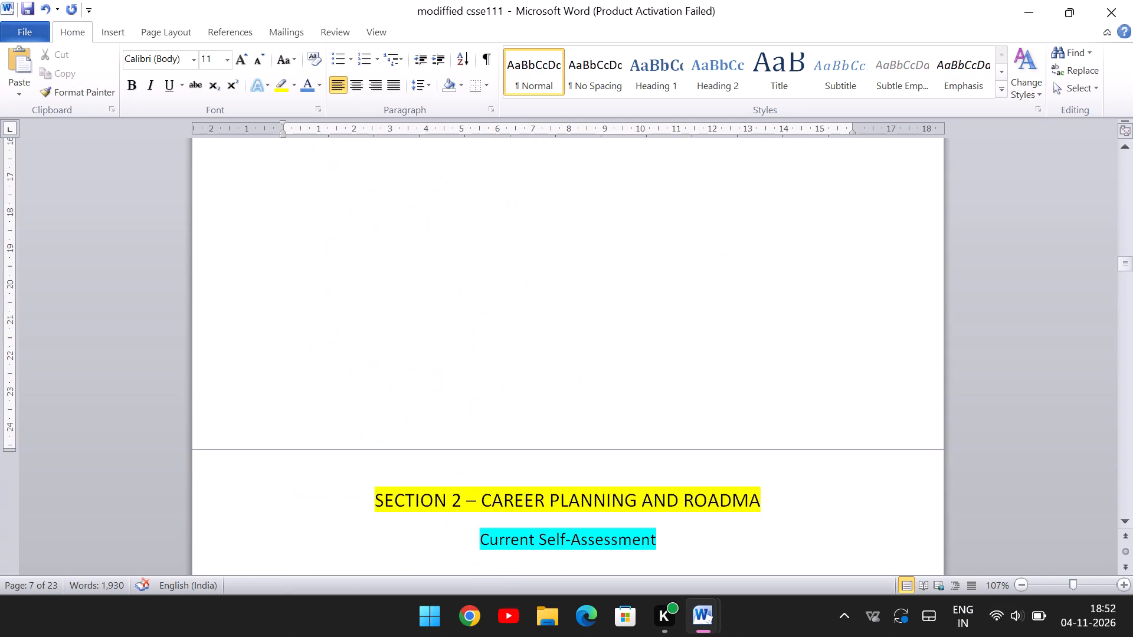
{"action": "scroll", "coordinate": [375, 353], "scroll_direction": "down", "scroll_amount": 15}
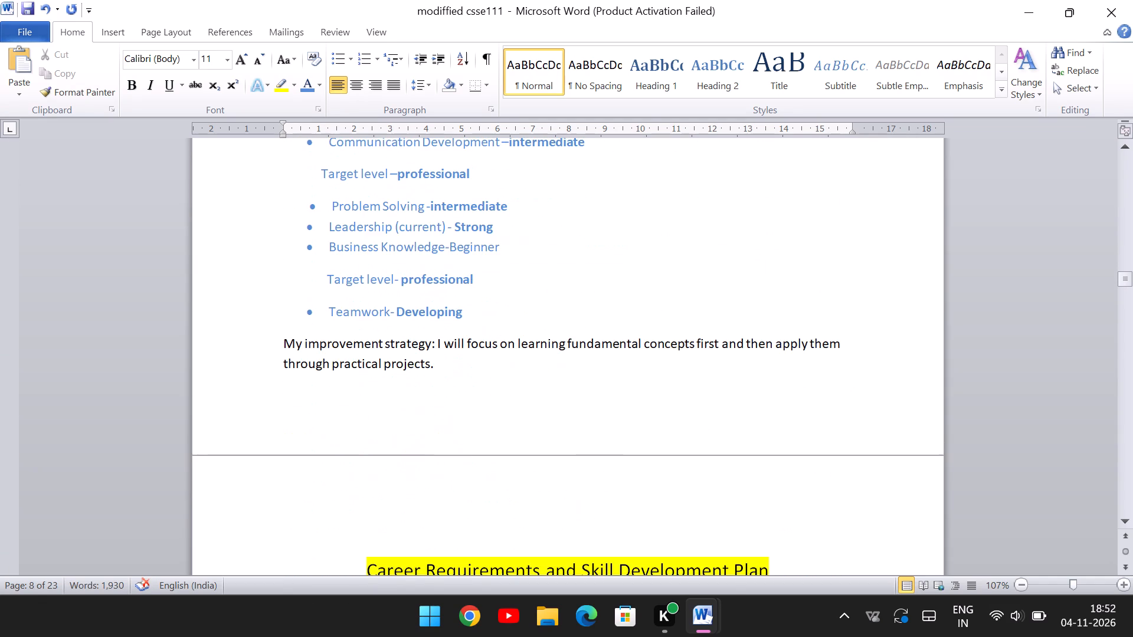
{"action": "scroll", "coordinate": [382, 354], "scroll_direction": "down", "scroll_amount": 3}
{"action": "scroll", "coordinate": [382, 354], "scroll_direction": "up", "scroll_amount": 5}
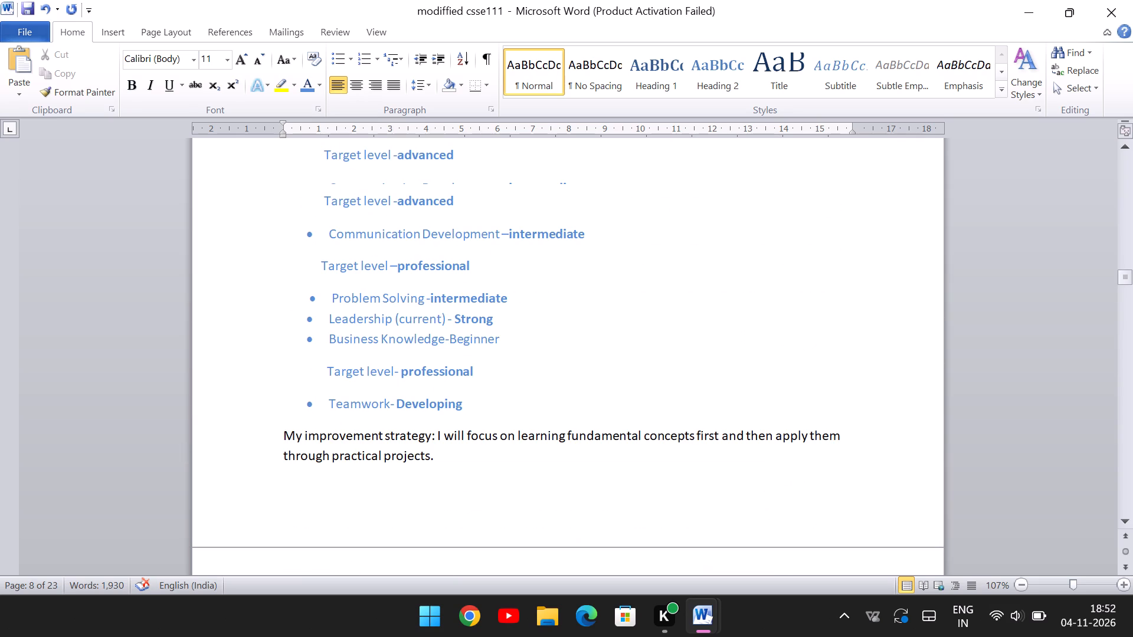
{"action": "scroll", "coordinate": [227, 437], "scroll_direction": "up", "scroll_amount": 20}
{"action": "scroll", "coordinate": [227, 437], "scroll_direction": "up", "scroll_amount": 6}
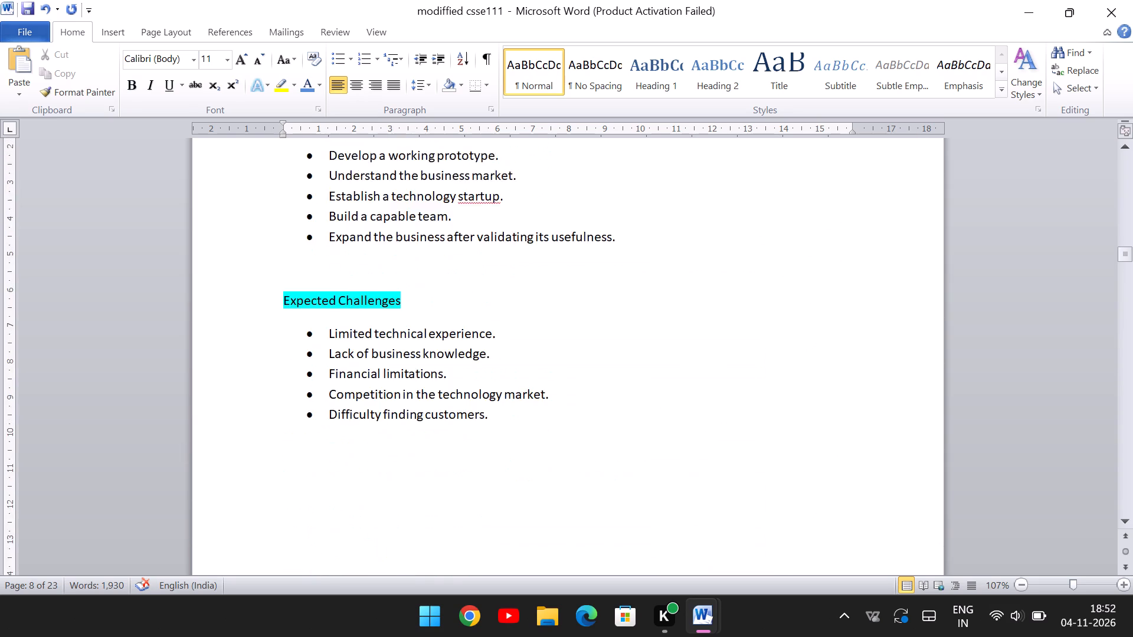
{"action": "scroll", "coordinate": [227, 437], "scroll_direction": "up", "scroll_amount": 20}
{"action": "scroll", "coordinate": [227, 437], "scroll_direction": "up", "scroll_amount": 14}
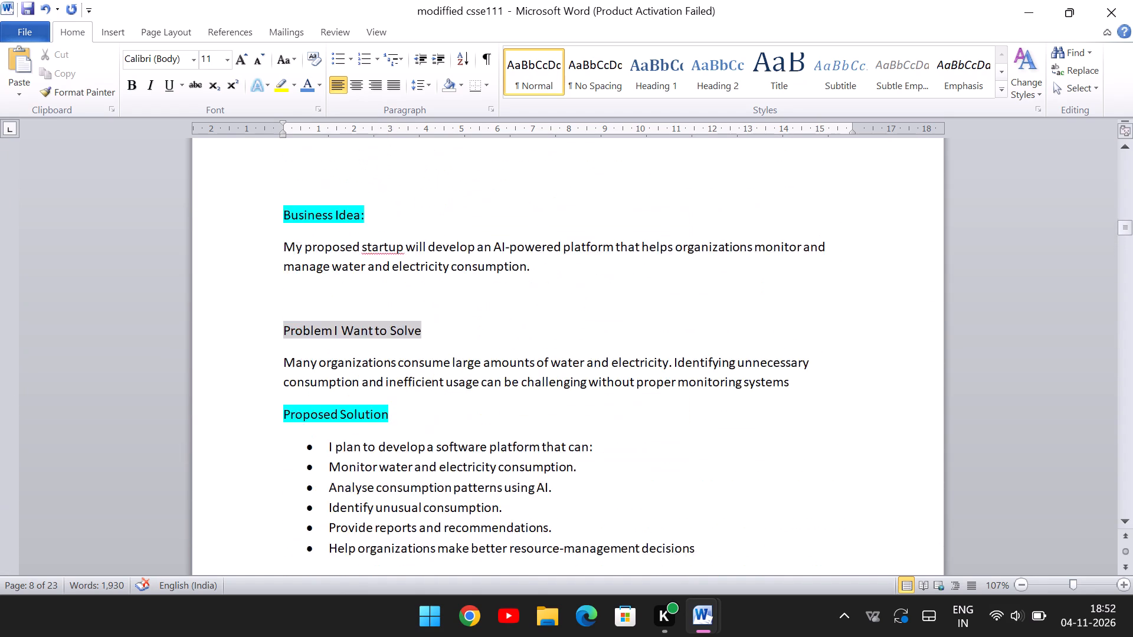
{"action": "scroll", "coordinate": [227, 436], "scroll_direction": "up", "scroll_amount": 20}
{"action": "scroll", "coordinate": [227, 436], "scroll_direction": "up", "scroll_amount": 13}
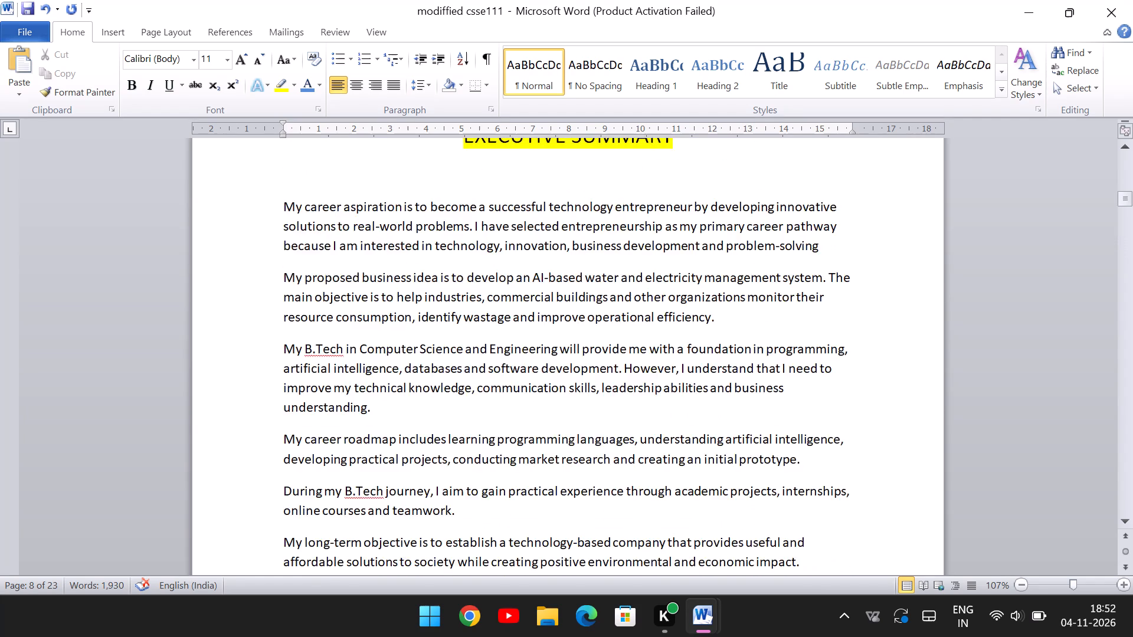
{"action": "scroll", "coordinate": [227, 436], "scroll_direction": "up", "scroll_amount": 20}
{"action": "scroll", "coordinate": [227, 436], "scroll_direction": "up", "scroll_amount": 13}
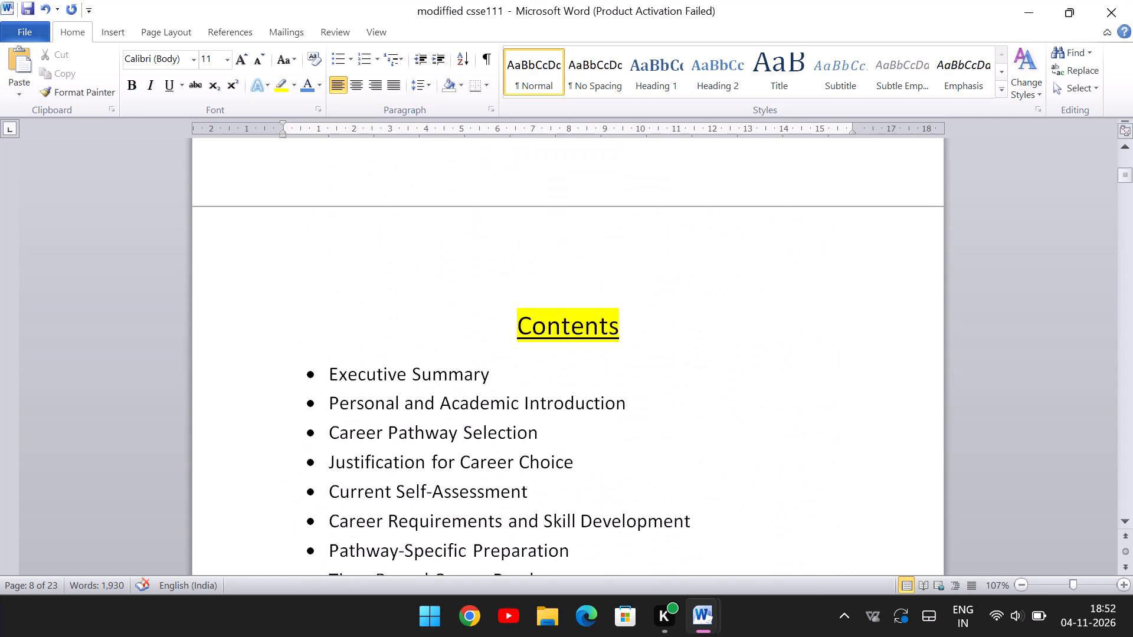
Review the report's layout from the Contents list through the career planning and research sections to the Facebook profile screenshot in Section 4.
{"action": "scroll", "coordinate": [227, 436], "scroll_direction": "up", "scroll_amount": 4}
{"action": "scroll", "coordinate": [227, 436], "scroll_direction": "down", "scroll_amount": 6}
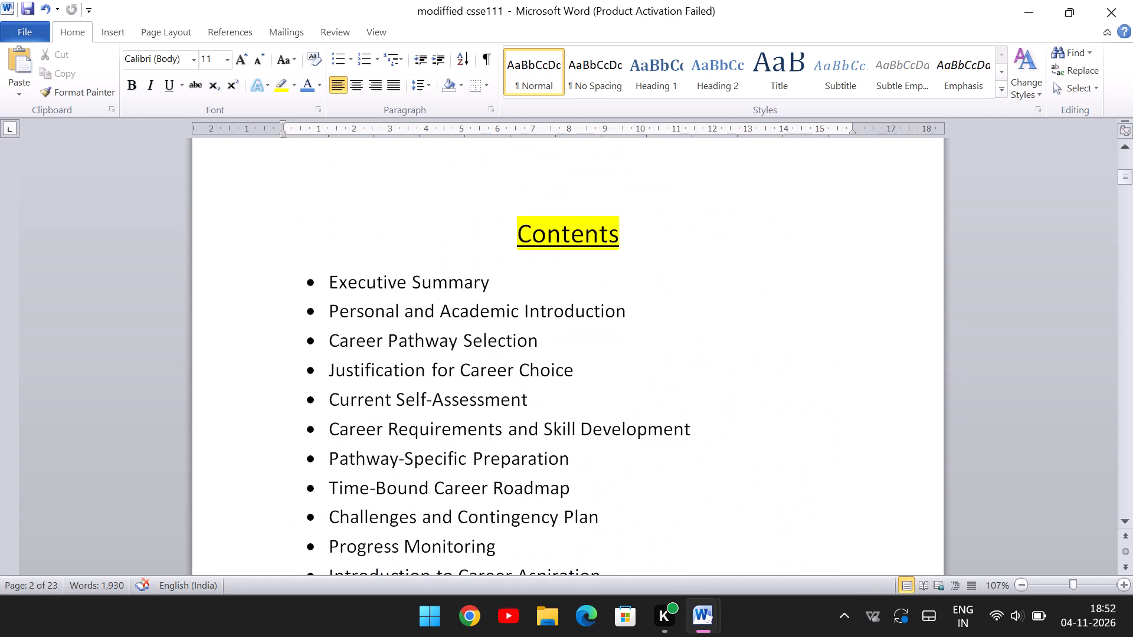
{"action": "scroll", "coordinate": [239, 438], "scroll_direction": "down", "scroll_amount": 6}
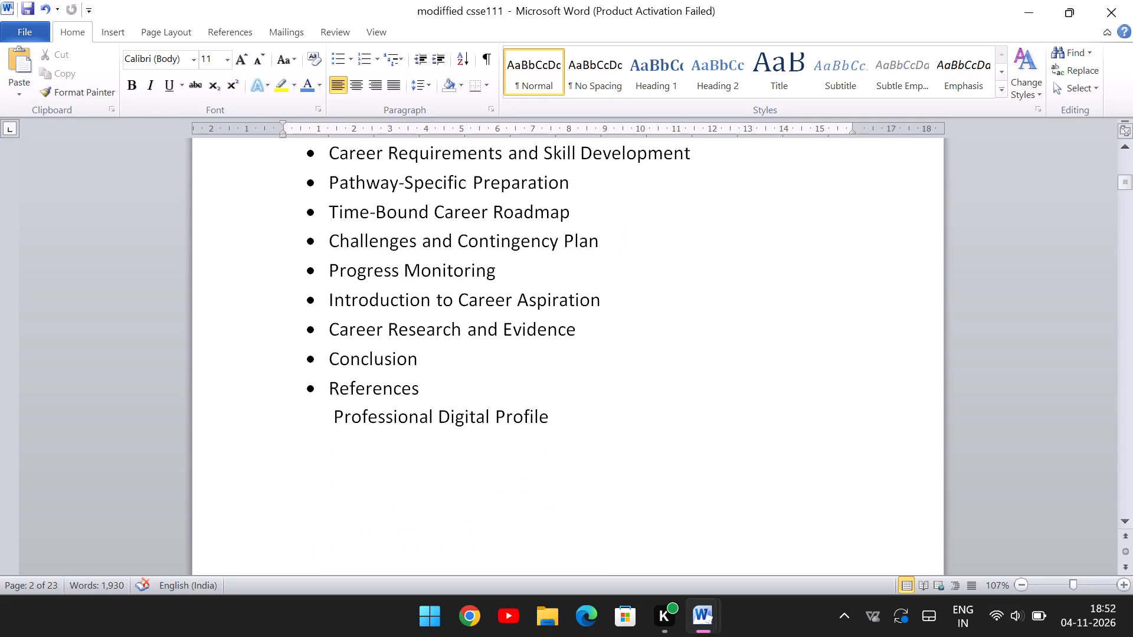
{"action": "scroll", "coordinate": [345, 418], "scroll_direction": "down", "scroll_amount": 20}
{"action": "scroll", "coordinate": [345, 418], "scroll_direction": "down", "scroll_amount": 16}
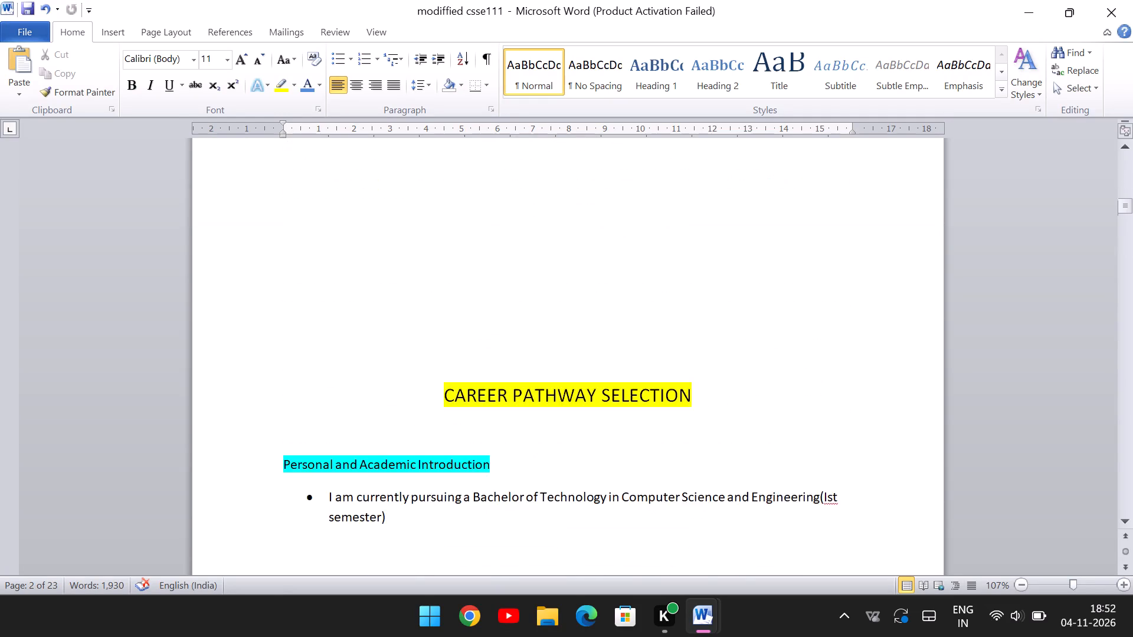
{"action": "scroll", "coordinate": [384, 435], "scroll_direction": "down", "scroll_amount": 20}
{"action": "scroll", "coordinate": [384, 435], "scroll_direction": "down", "scroll_amount": 12}
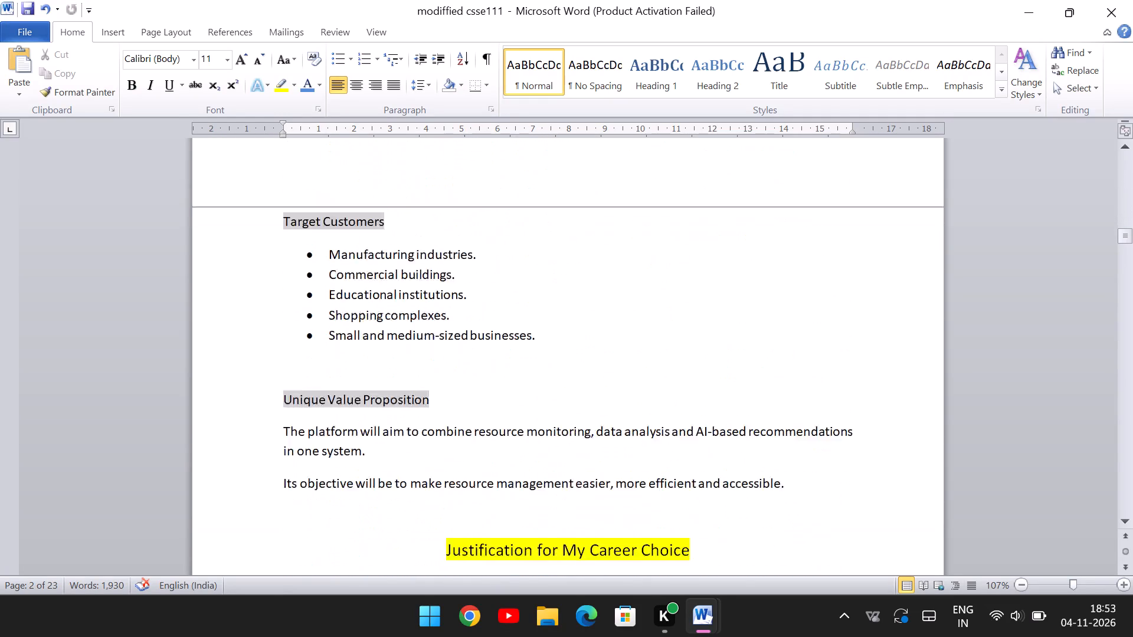
{"action": "scroll", "coordinate": [384, 435], "scroll_direction": "down", "scroll_amount": 20}
{"action": "scroll", "coordinate": [384, 435], "scroll_direction": "down", "scroll_amount": 12}
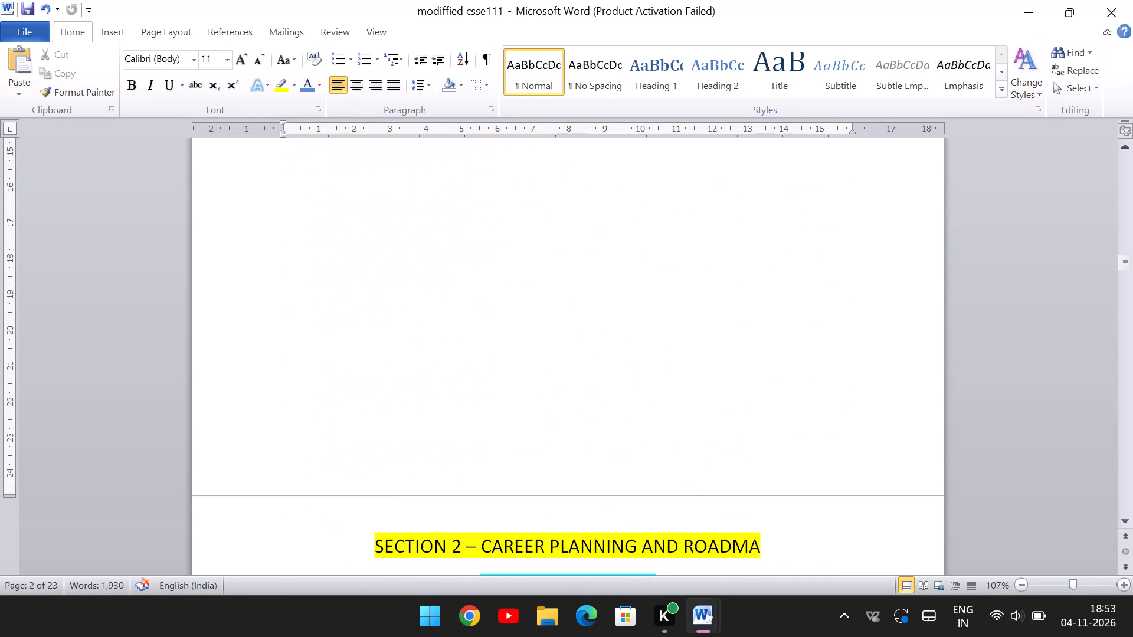
{"action": "scroll", "coordinate": [384, 435], "scroll_direction": "down", "scroll_amount": 11}
{"action": "scroll", "coordinate": [384, 435], "scroll_direction": "down", "scroll_amount": 17}
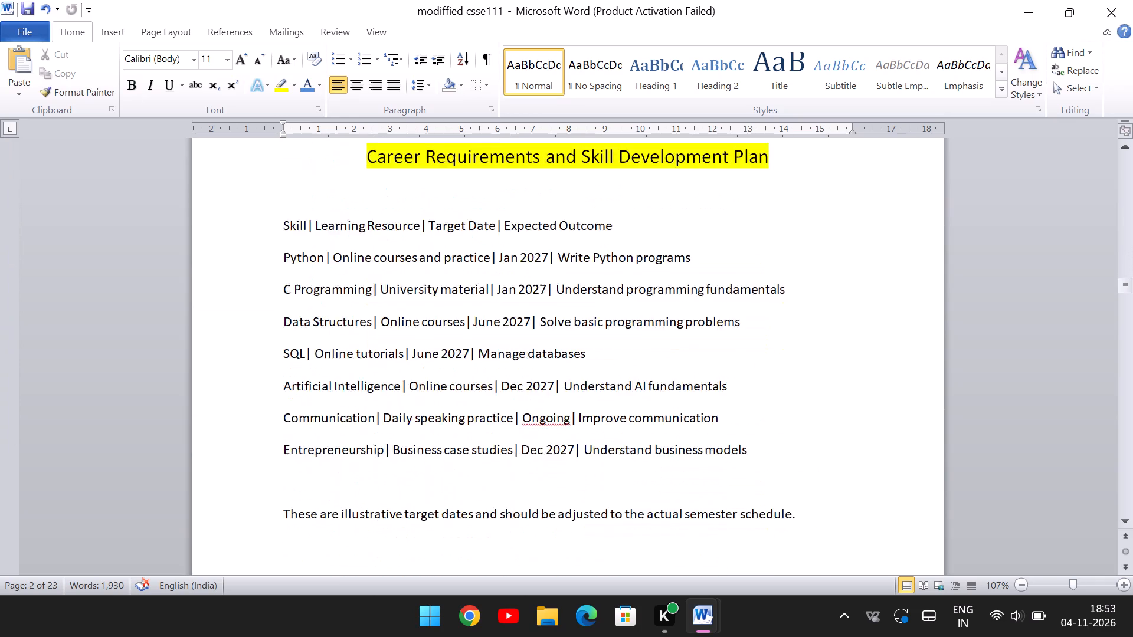
{"action": "scroll", "coordinate": [384, 435], "scroll_direction": "down", "scroll_amount": 20}
{"action": "scroll", "coordinate": [384, 435], "scroll_direction": "down", "scroll_amount": 4}
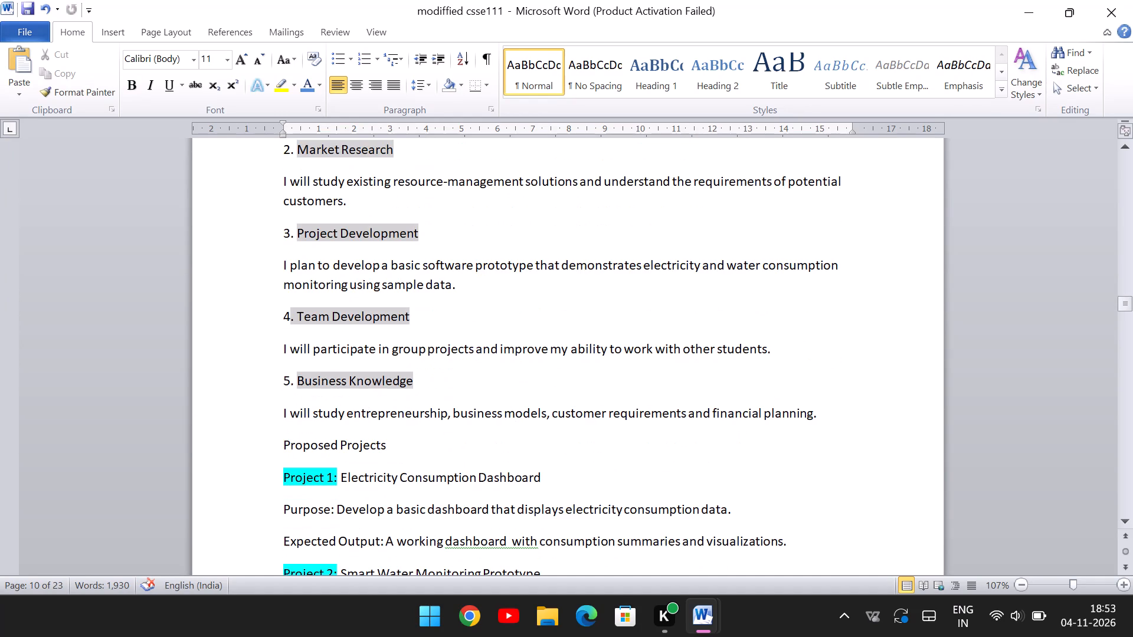
{"action": "scroll", "coordinate": [384, 435], "scroll_direction": "up", "scroll_amount": 1}
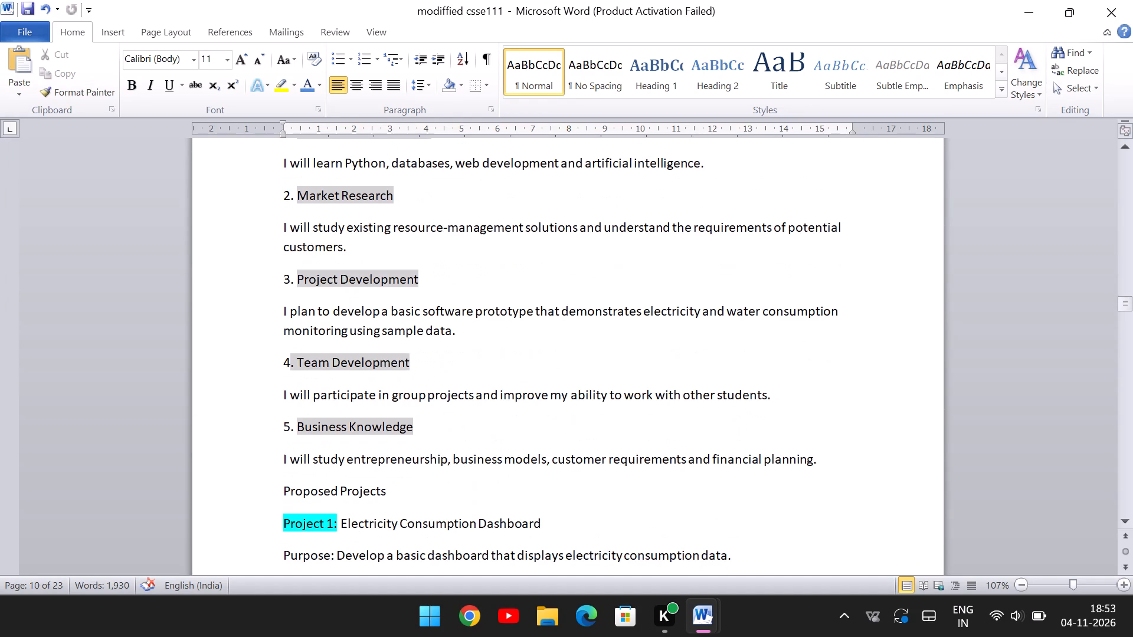
{"action": "scroll", "coordinate": [384, 435], "scroll_direction": "down", "scroll_amount": 5}
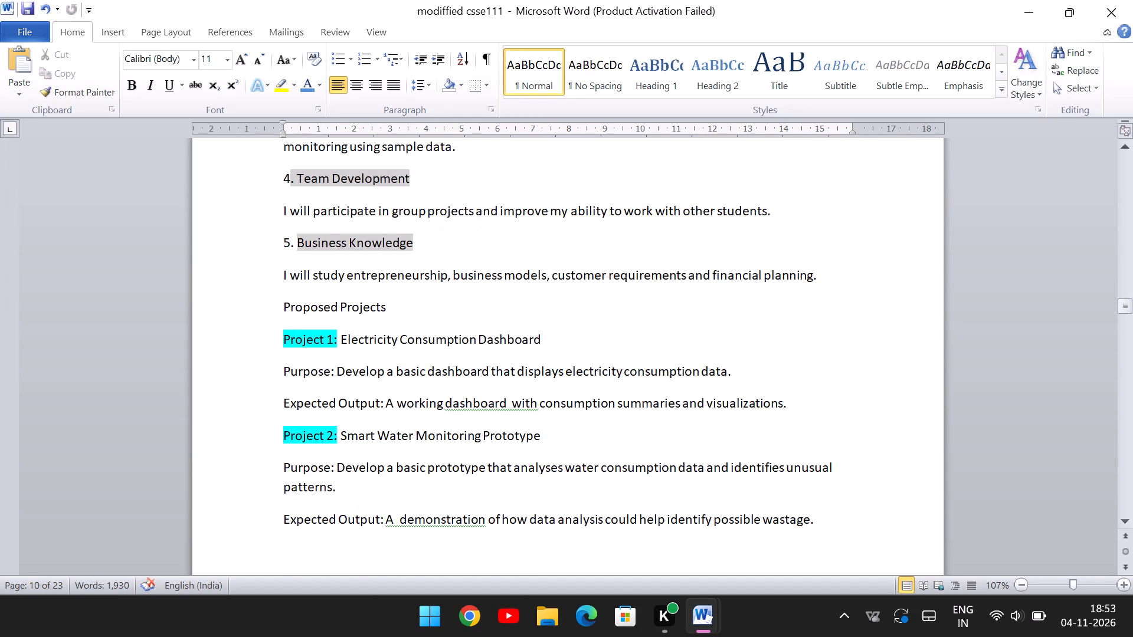
{"action": "scroll", "coordinate": [378, 331], "scroll_direction": "down", "scroll_amount": 20}
{"action": "scroll", "coordinate": [378, 331], "scroll_direction": "down", "scroll_amount": 3}
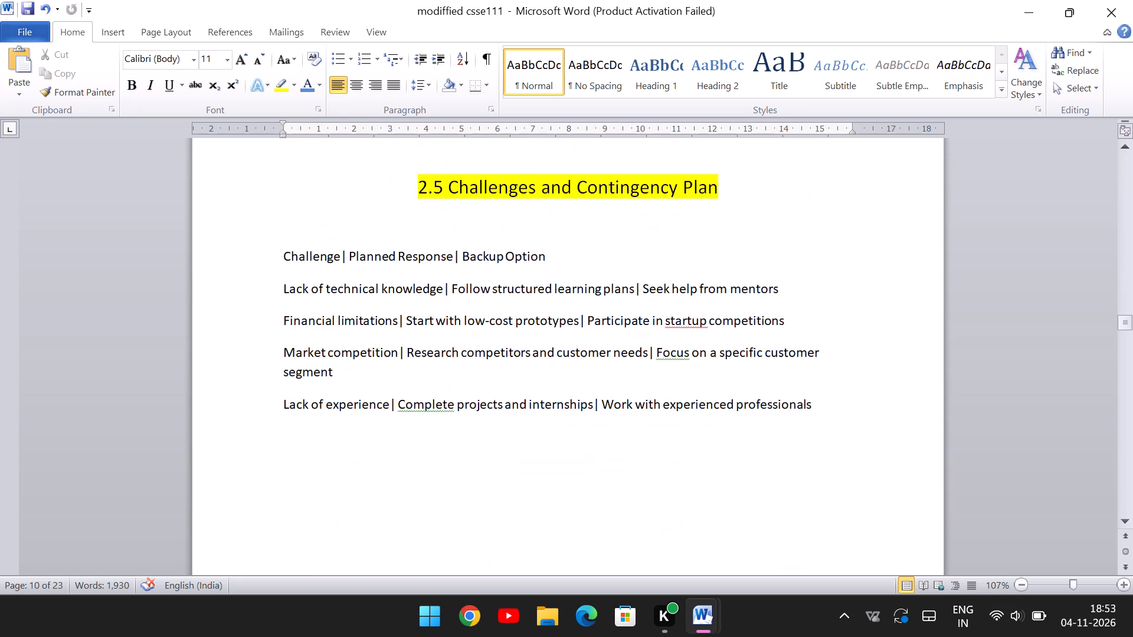
{"action": "scroll", "coordinate": [378, 340], "scroll_direction": "down", "scroll_amount": 7}
{"action": "scroll", "coordinate": [379, 341], "scroll_direction": "down", "scroll_amount": 20}
{"action": "scroll", "coordinate": [379, 341], "scroll_direction": "down", "scroll_amount": 1}
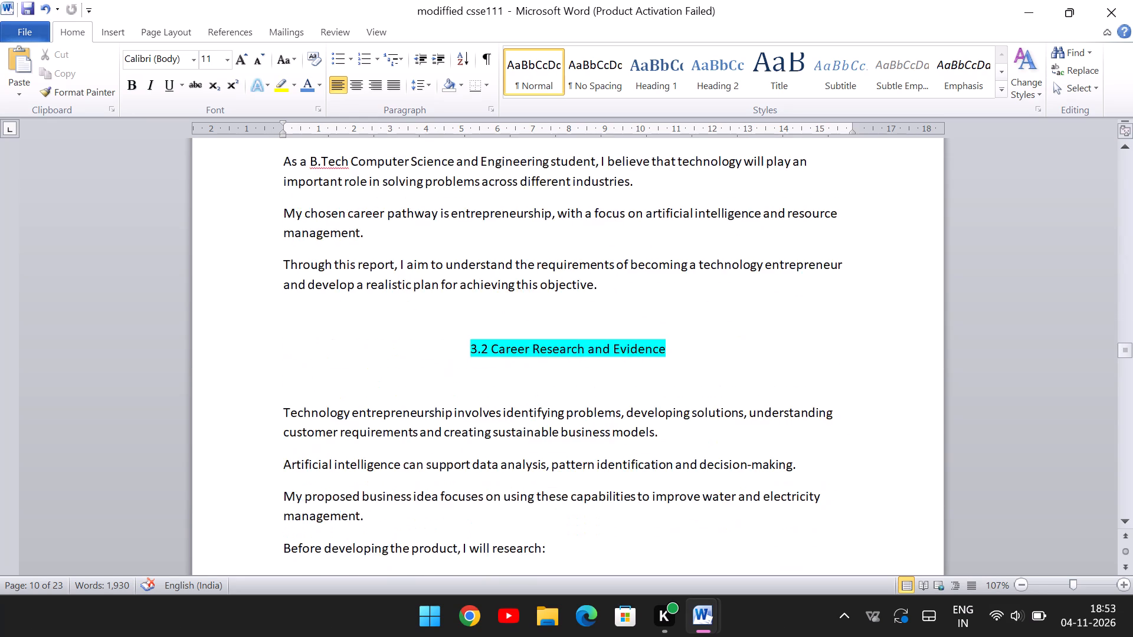
{"action": "scroll", "coordinate": [379, 342], "scroll_direction": "down", "scroll_amount": 20}
{"action": "scroll", "coordinate": [379, 342], "scroll_direction": "down", "scroll_amount": 12}
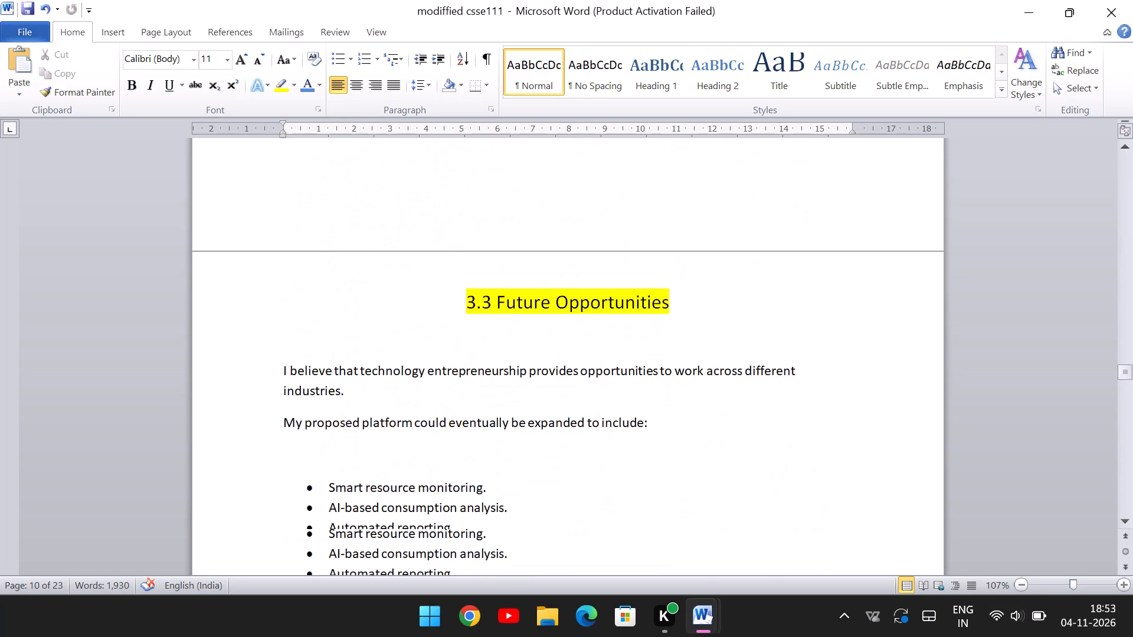
{"action": "scroll", "coordinate": [381, 343], "scroll_direction": "down", "scroll_amount": 20}
{"action": "scroll", "coordinate": [381, 343], "scroll_direction": "down", "scroll_amount": 12}
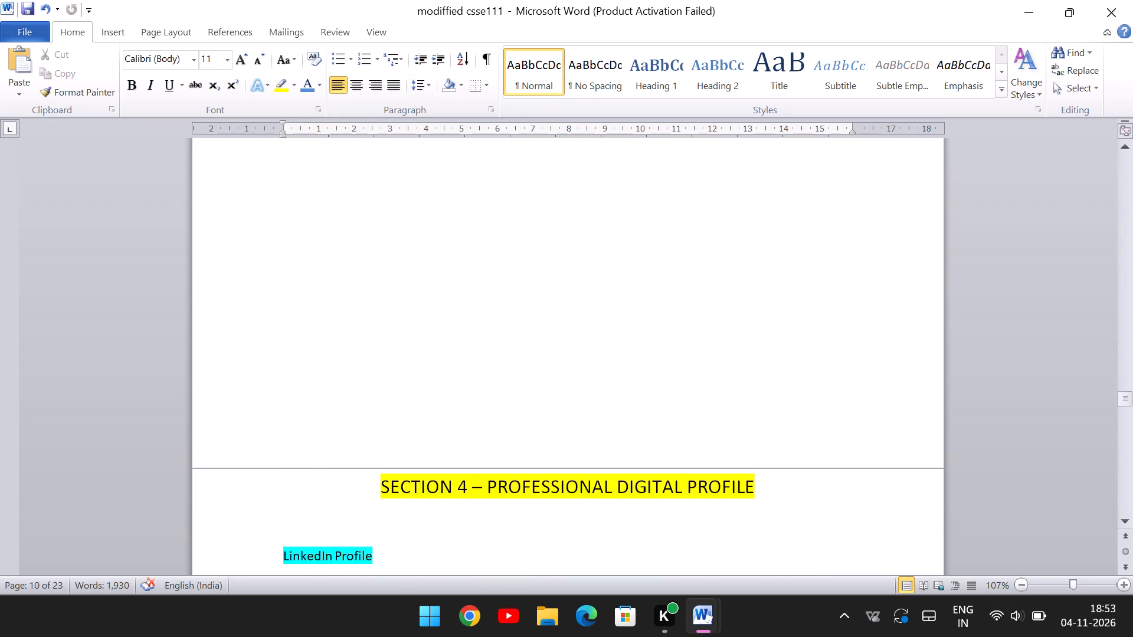
{"action": "scroll", "coordinate": [418, 369], "scroll_direction": "down", "scroll_amount": 20}
{"action": "scroll", "coordinate": [418, 369], "scroll_direction": "down", "scroll_amount": 12}
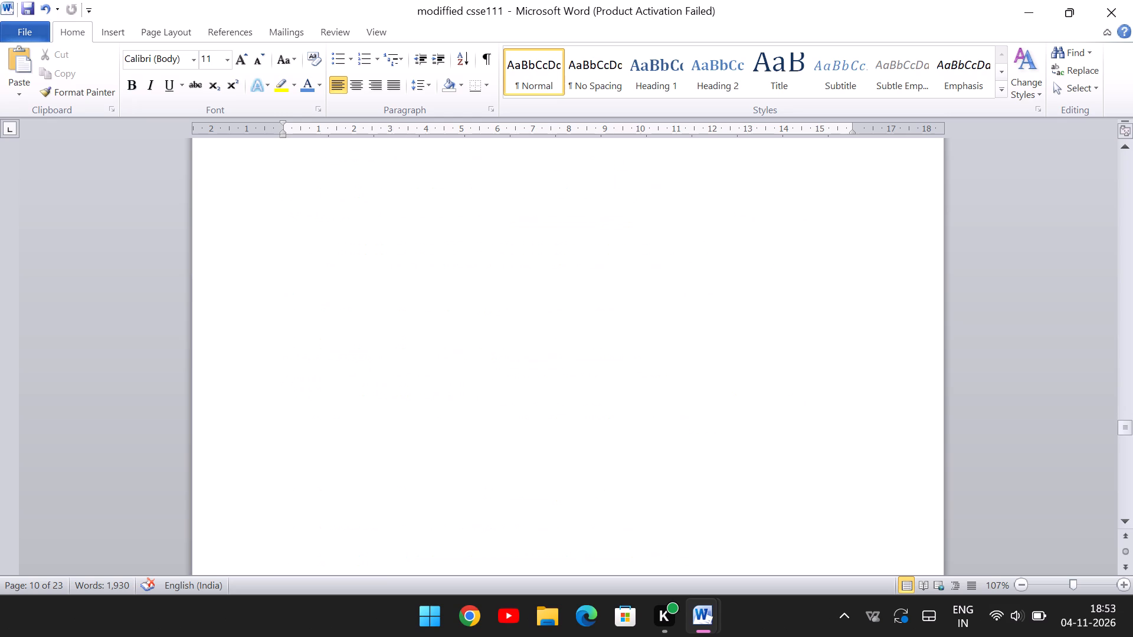
{"action": "scroll", "coordinate": [423, 346], "scroll_direction": "down", "scroll_amount": 20}
{"action": "scroll", "coordinate": [423, 346], "scroll_direction": "down", "scroll_amount": 11}
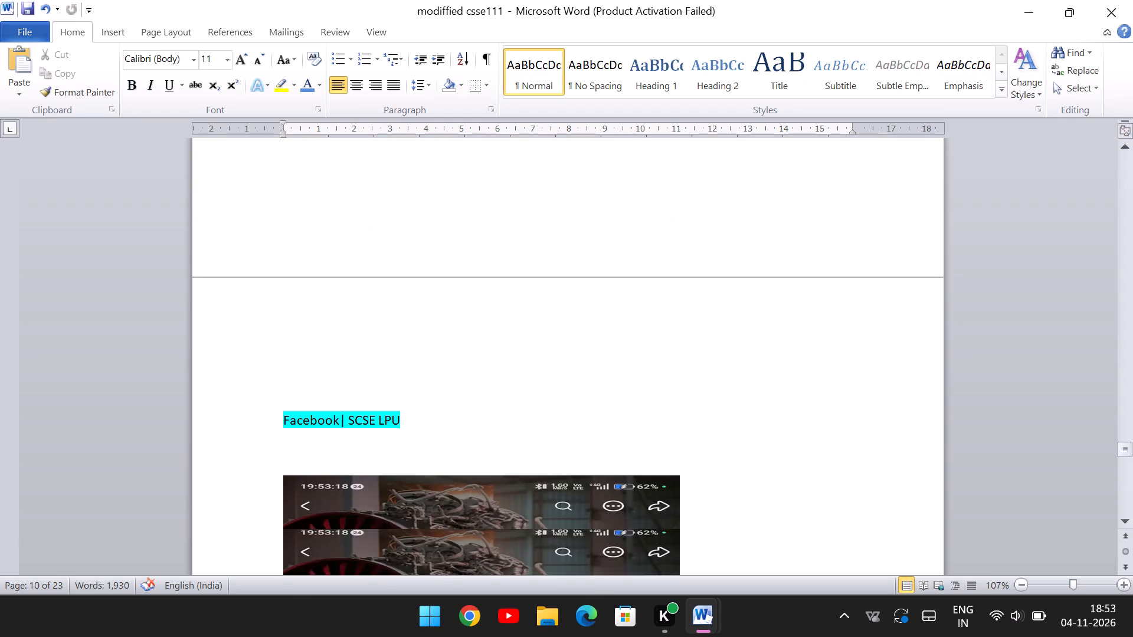
{"action": "scroll", "coordinate": [425, 349], "scroll_direction": "down", "scroll_amount": 10}
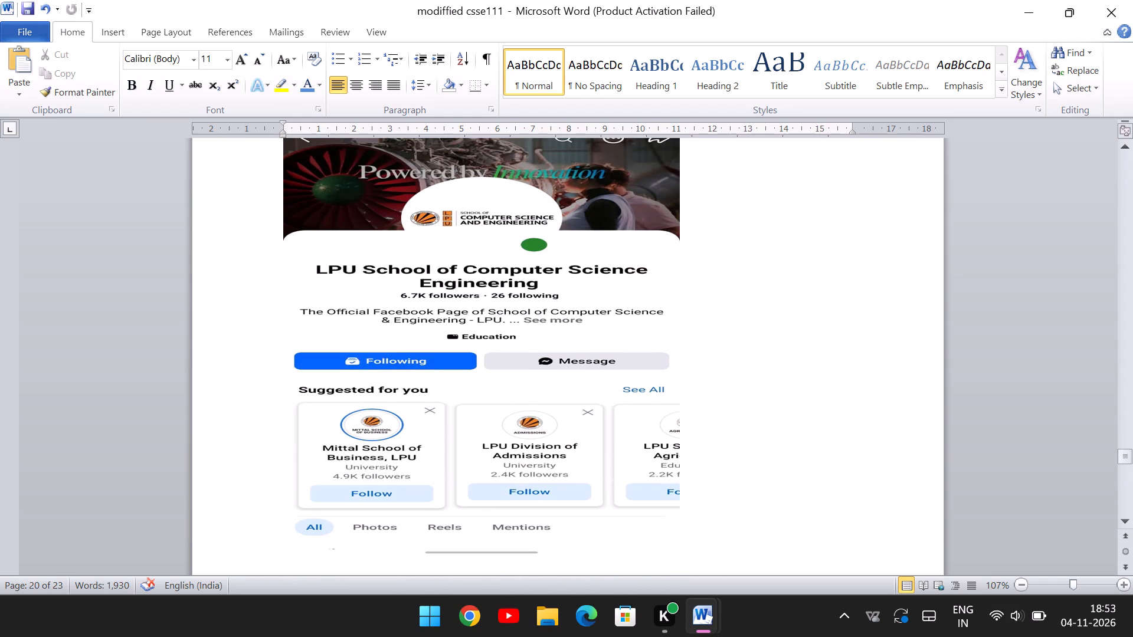
Close the modiffied csse111 document.
{"action": "left_click", "coordinate": [1127, 2]}
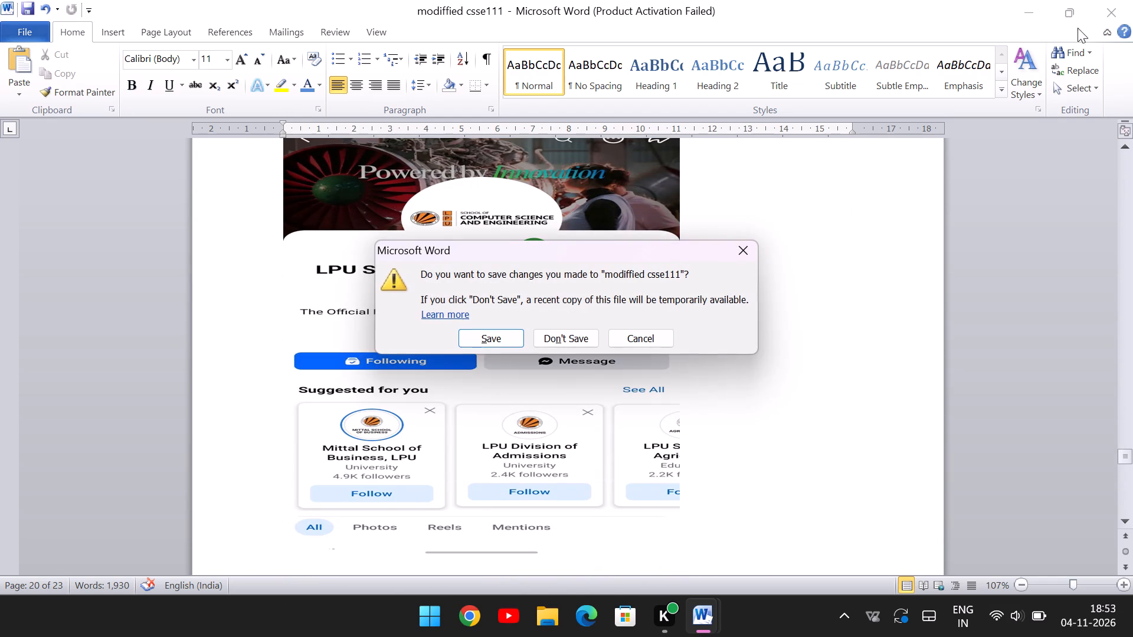